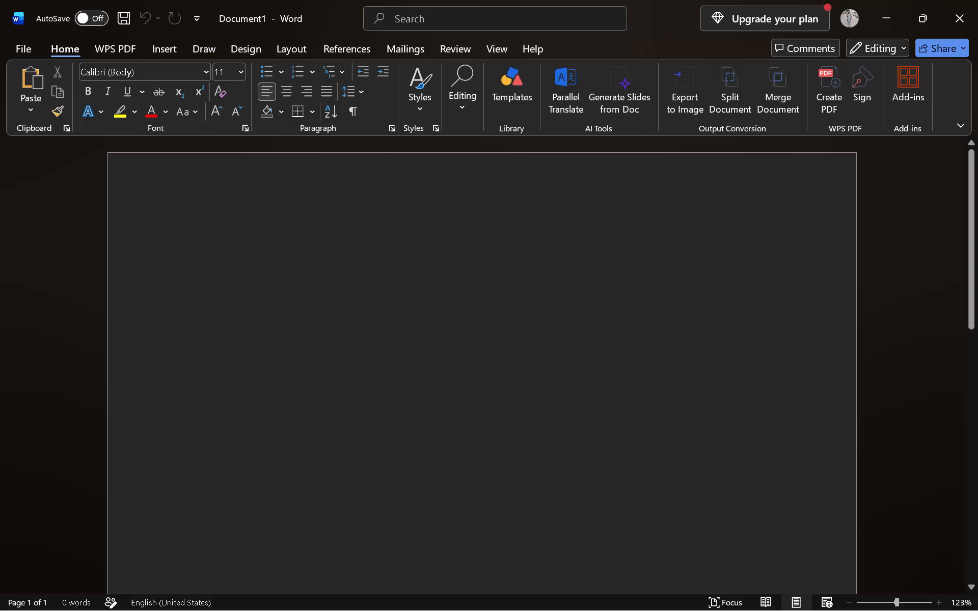
# Switch to Windows Settings, find the dark mode colour options and set the mode to Light.
pyautogui.press('s')
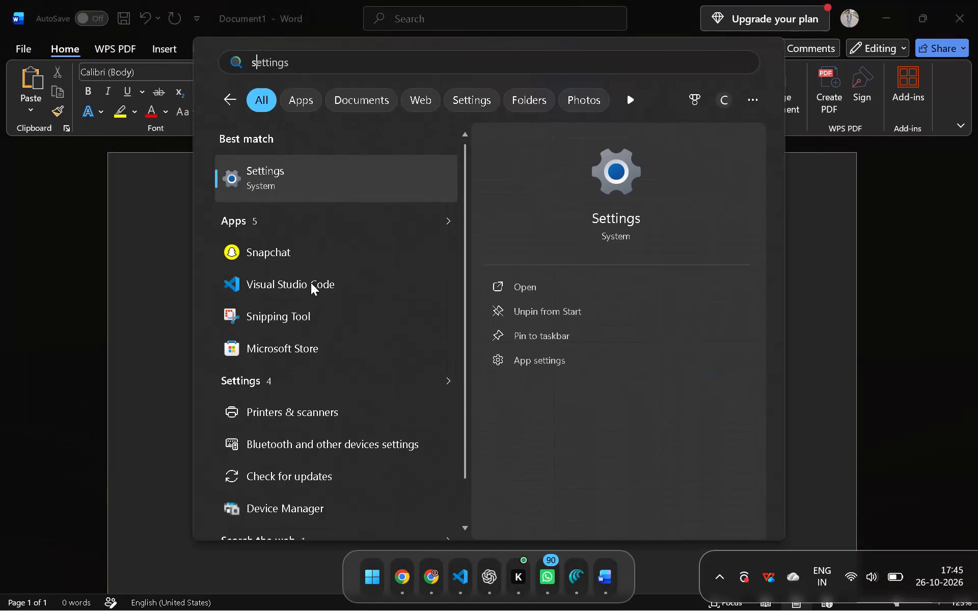
pyautogui.press('Return')
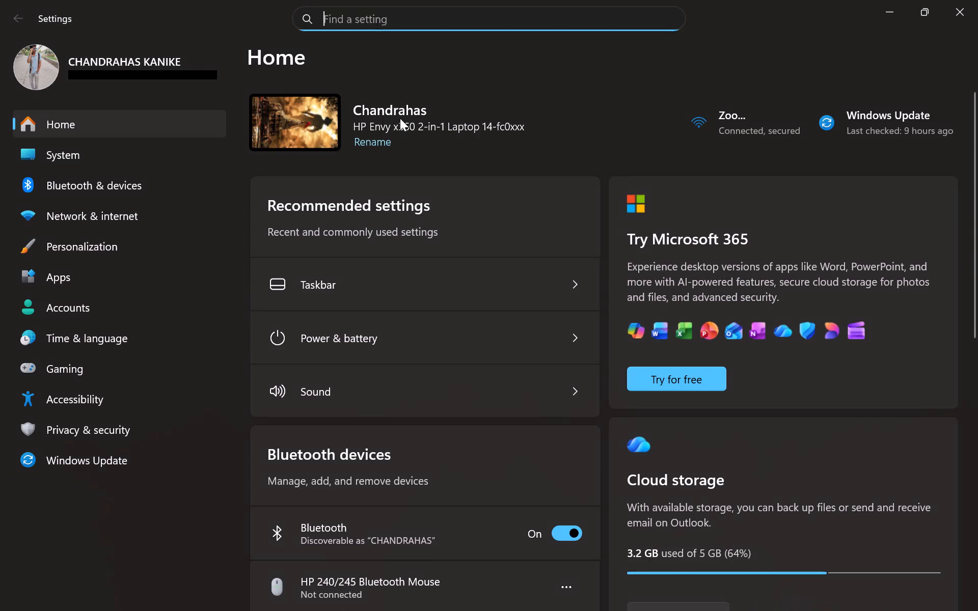
pyautogui.write('dark')
pyautogui.press('Return')
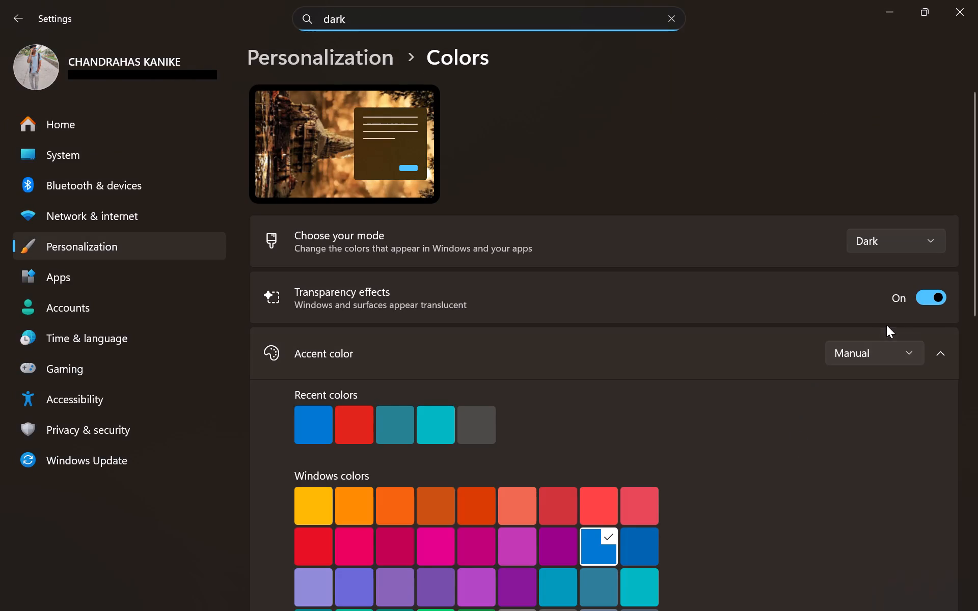
pyautogui.click(914, 241)
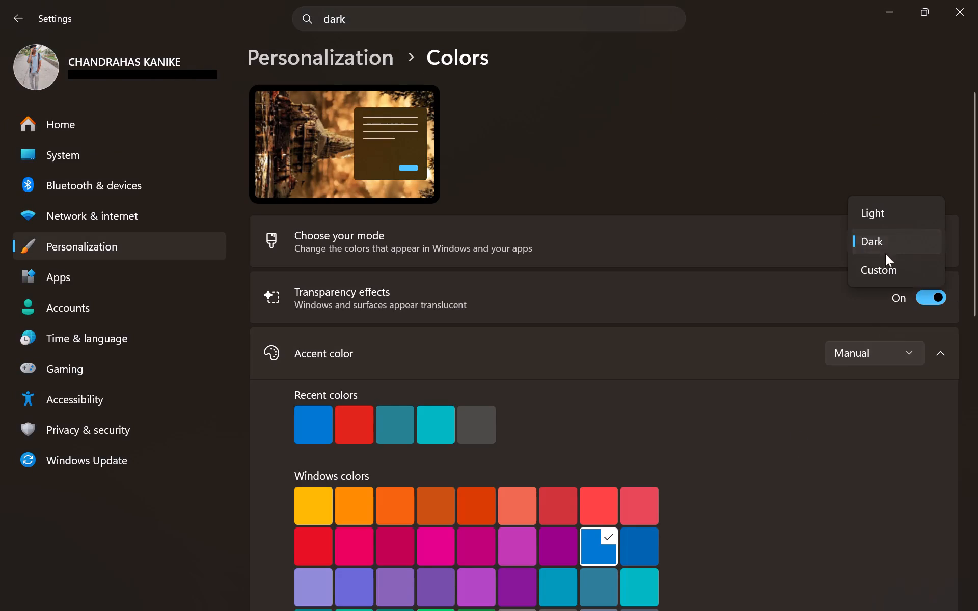
pyautogui.click(886, 215)
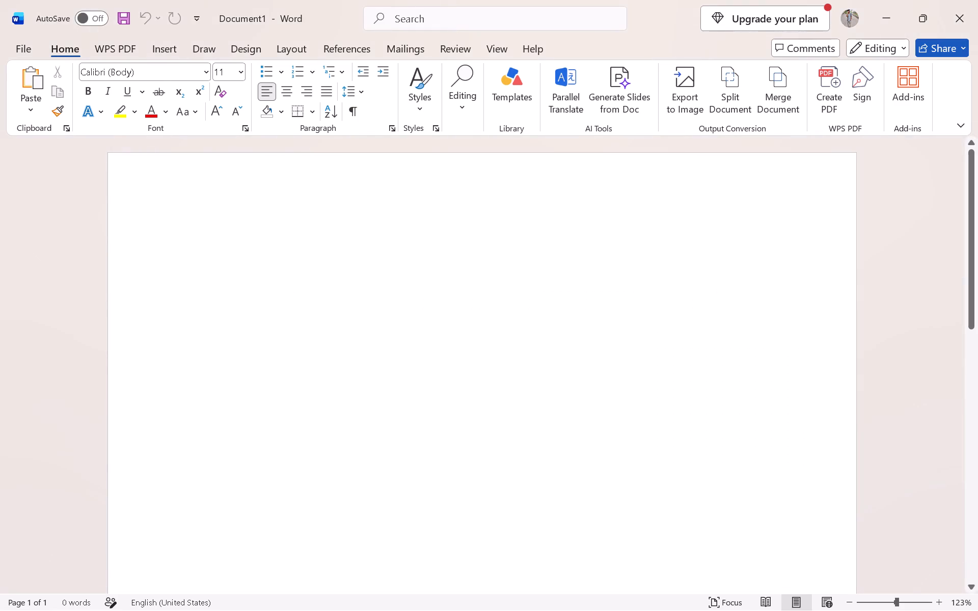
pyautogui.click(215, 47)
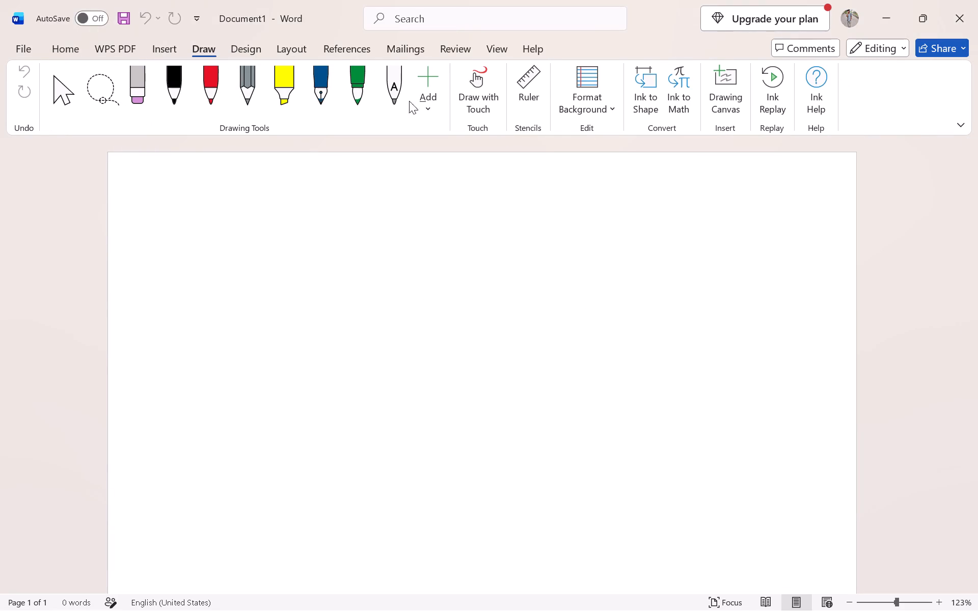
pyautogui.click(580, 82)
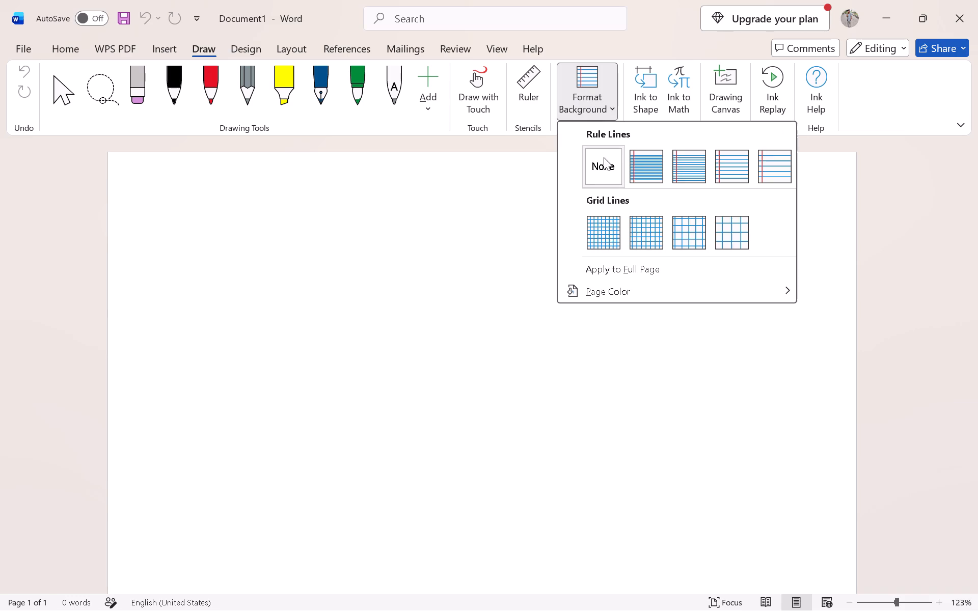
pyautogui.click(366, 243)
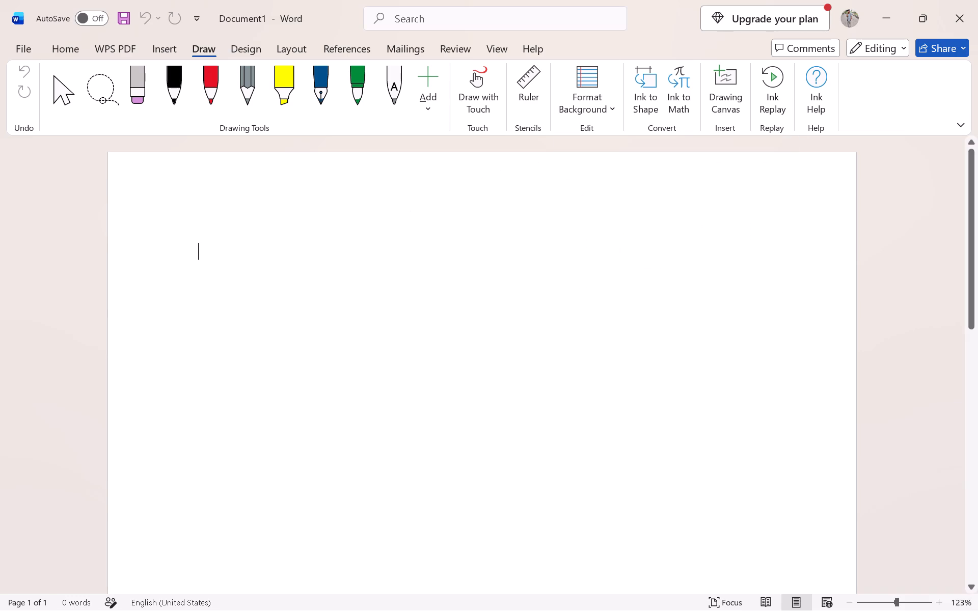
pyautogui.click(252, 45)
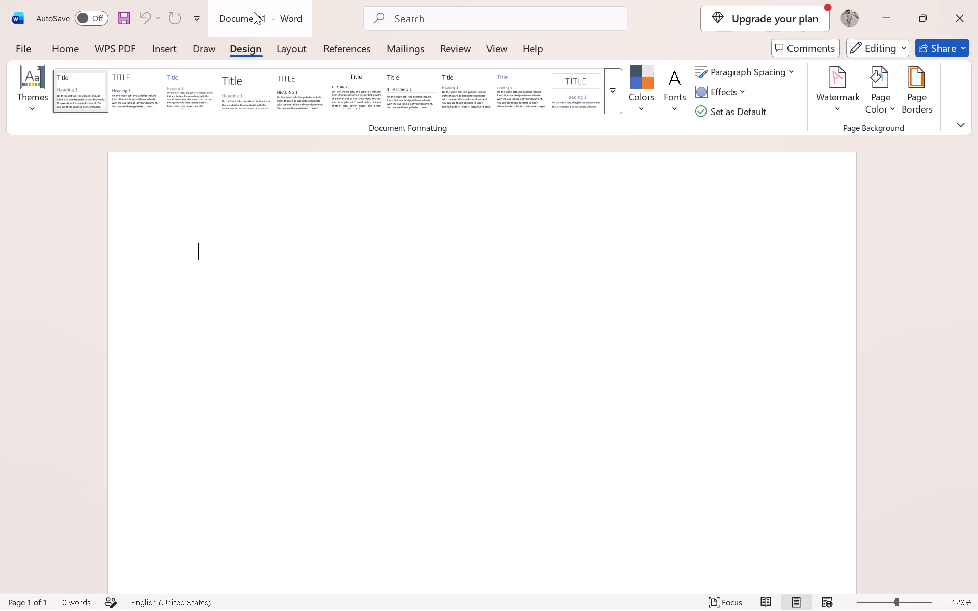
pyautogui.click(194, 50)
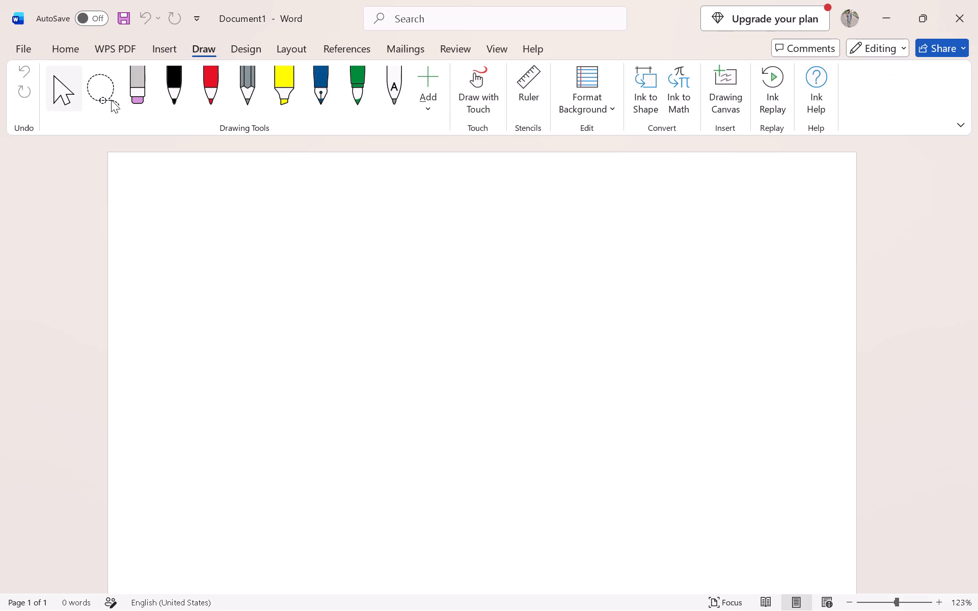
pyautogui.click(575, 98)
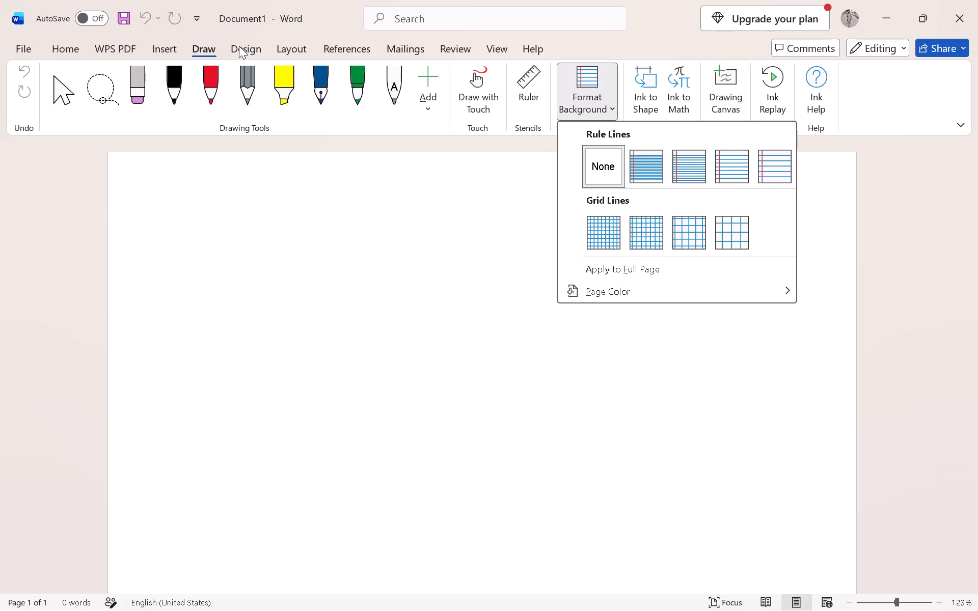
# Insert a 1x1 table at the start of the blank document.
pyautogui.click(171, 42)
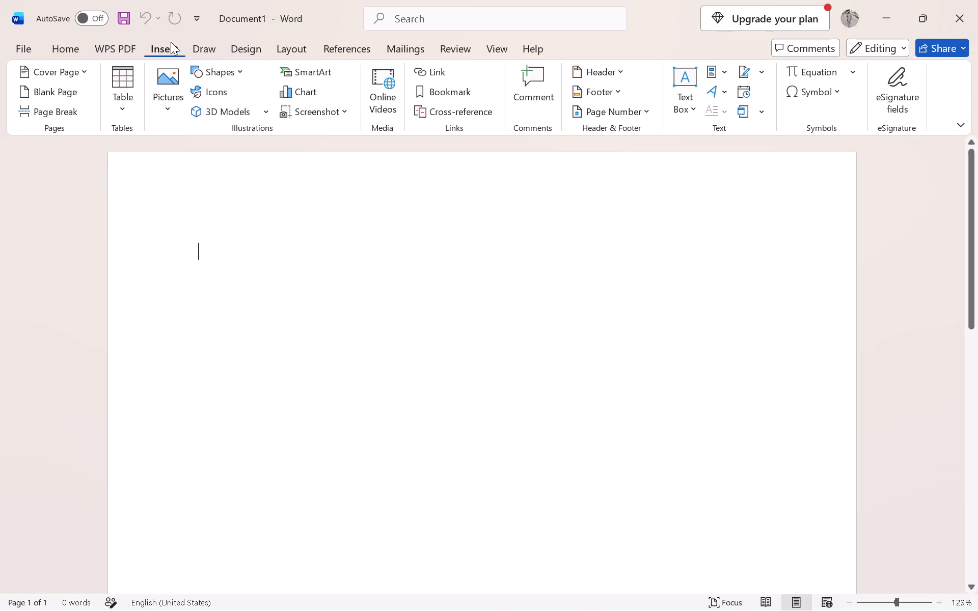
pyautogui.click(122, 91)
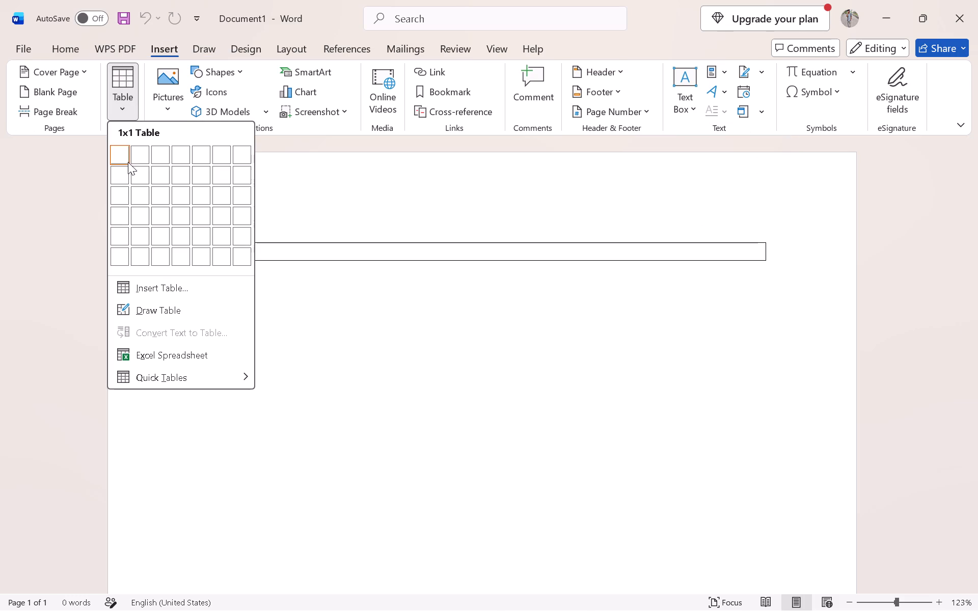
pyautogui.click(126, 157)
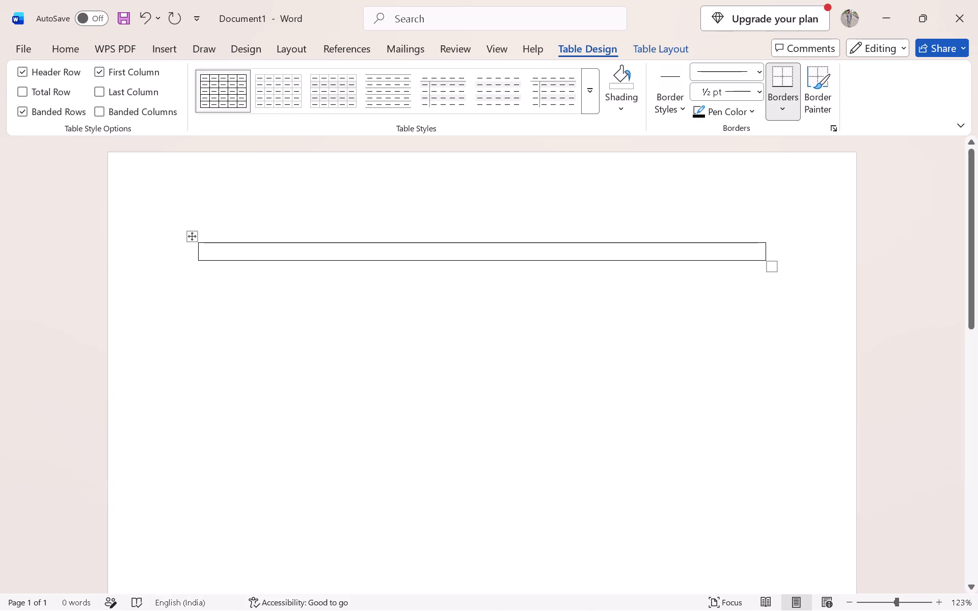
pyautogui.click(126, 157)
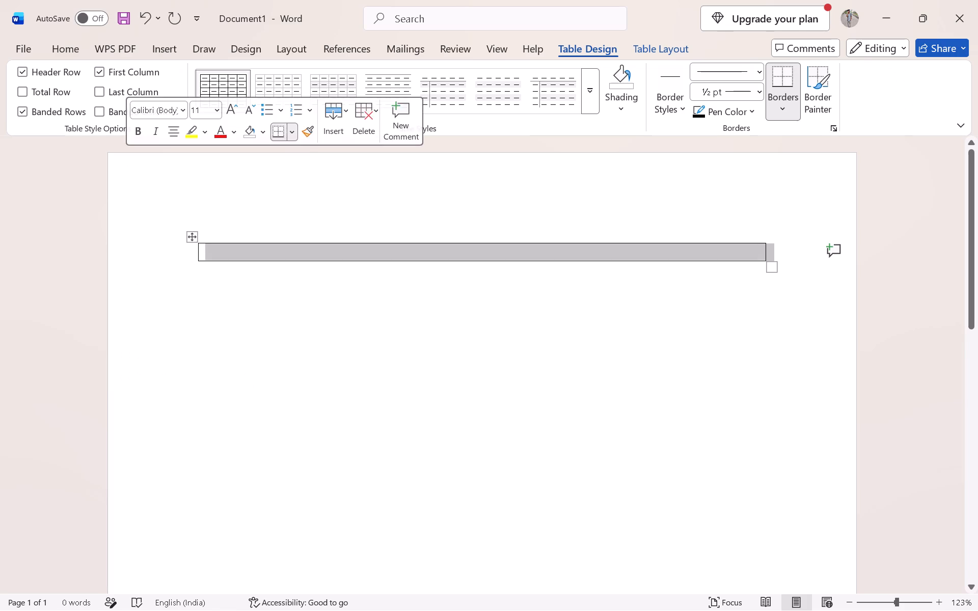
# Enlarge the single-cell table into a tall box, extending it well down the page and slightly past the right margin.
pyautogui.click(561, 269)
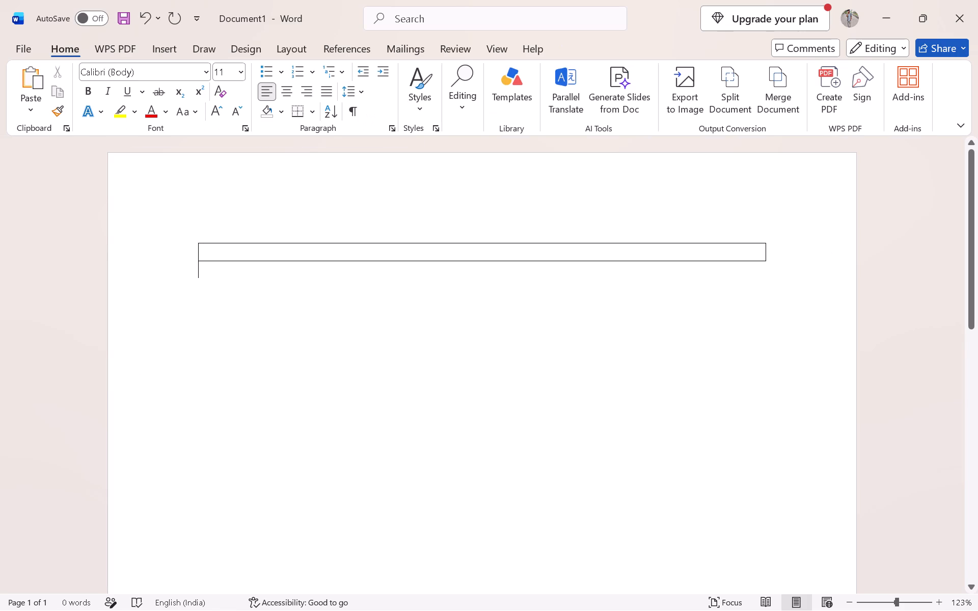
pyautogui.click(716, 258)
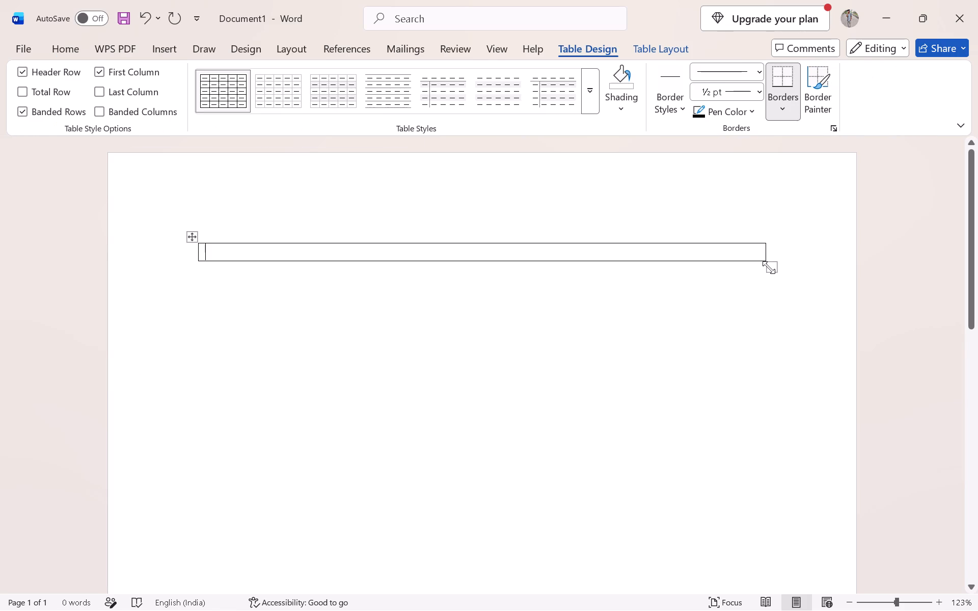
pyautogui.moveTo(769, 267); pyautogui.dragTo(792, 519)
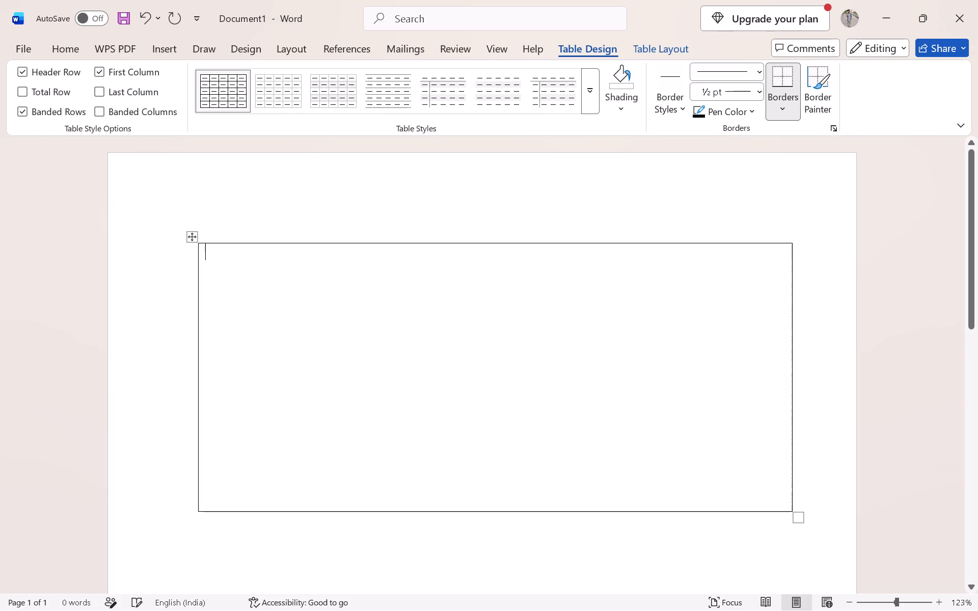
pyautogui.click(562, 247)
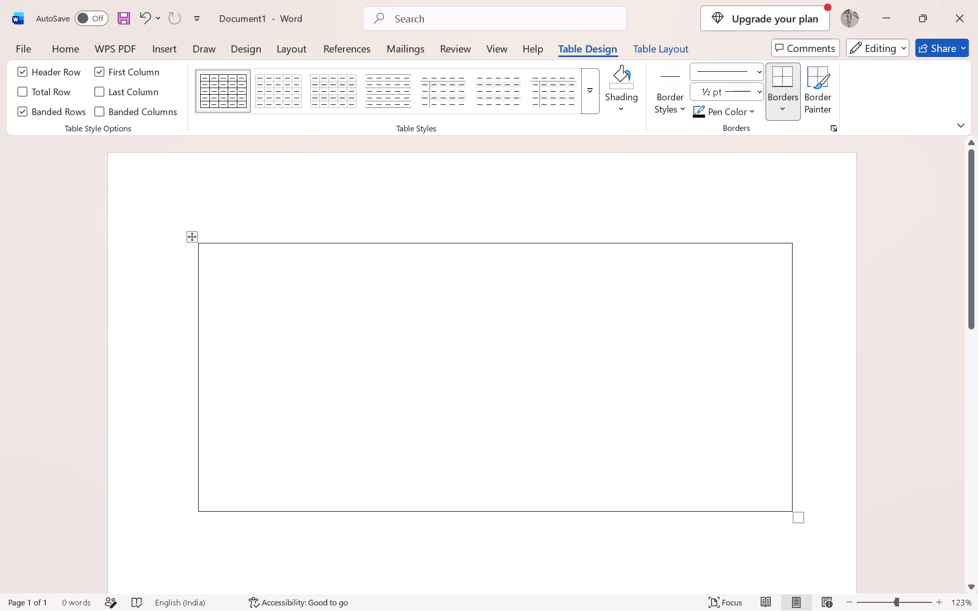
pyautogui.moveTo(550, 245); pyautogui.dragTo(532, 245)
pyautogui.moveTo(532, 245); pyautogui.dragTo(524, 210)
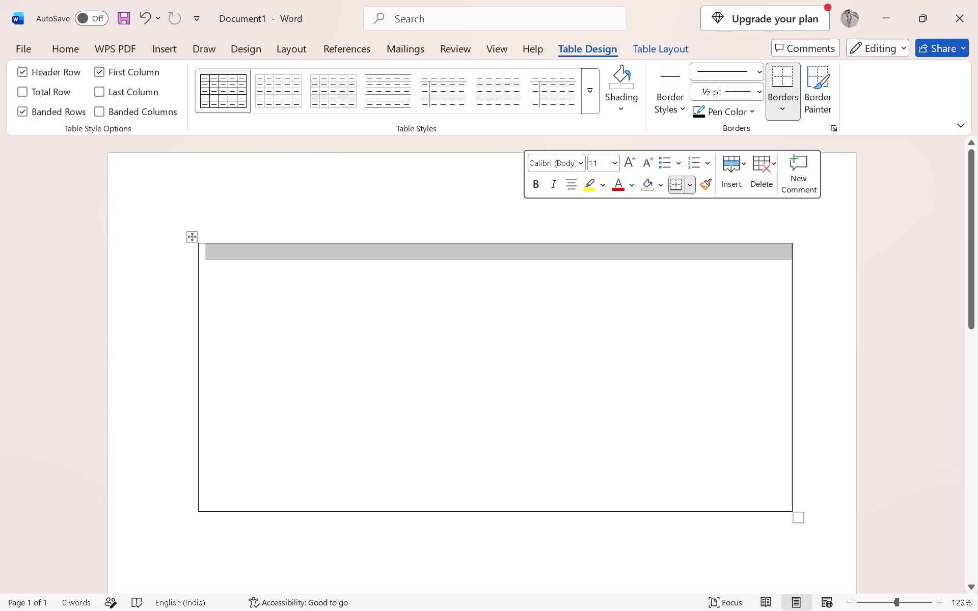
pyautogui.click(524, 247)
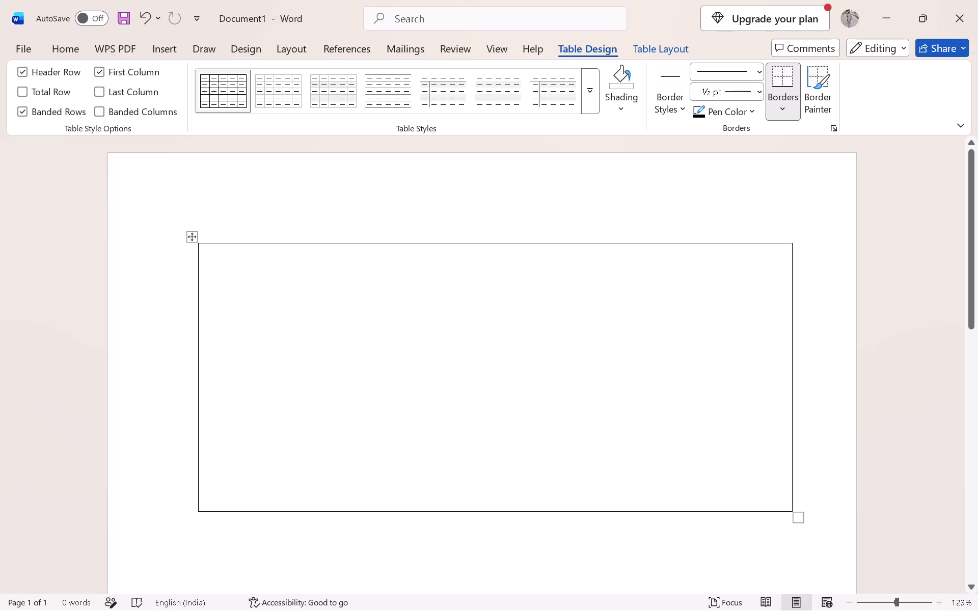
# Move the table slightly up into the page's top margin, keeping its left edge aligned with the left margin.
pyautogui.moveTo(193, 237); pyautogui.dragTo(179, 209)
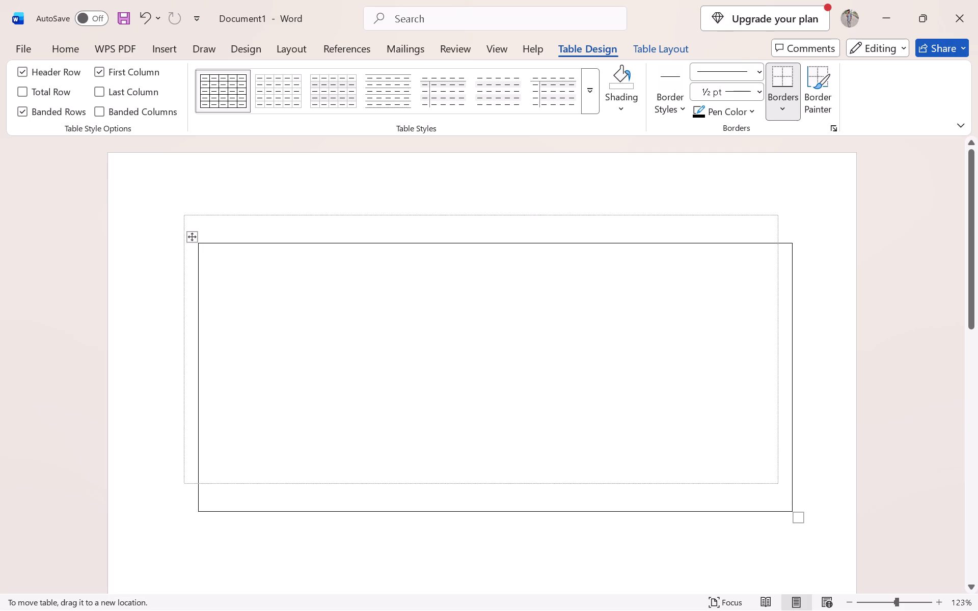
pyautogui.moveTo(179, 209); pyautogui.dragTo(193, 212)
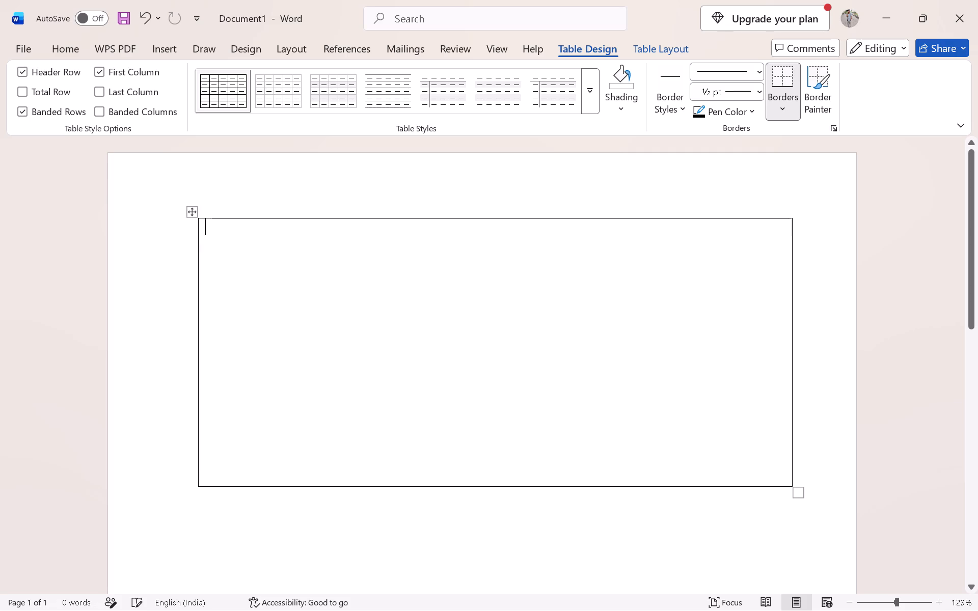
# Enlarge the table further down the page and slightly wider into the right margin.
pyautogui.moveTo(797, 493); pyautogui.dragTo(805, 570)
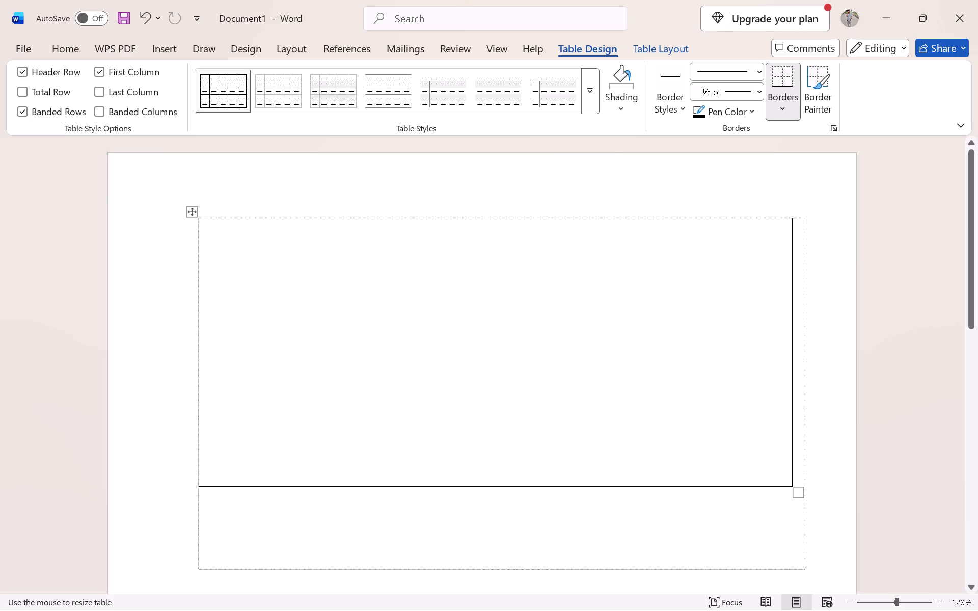
pyautogui.moveTo(805, 570); pyautogui.dragTo(810, 561)
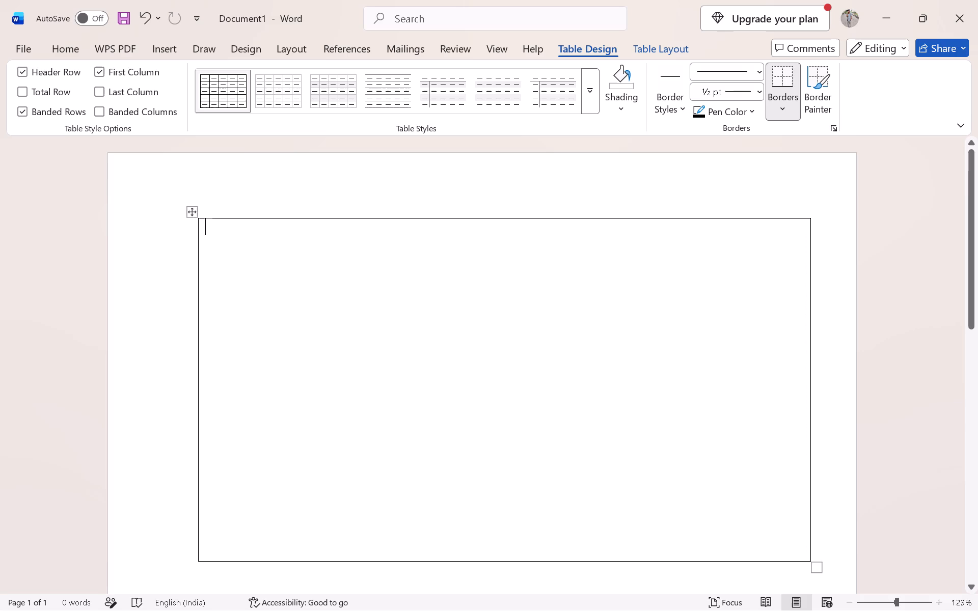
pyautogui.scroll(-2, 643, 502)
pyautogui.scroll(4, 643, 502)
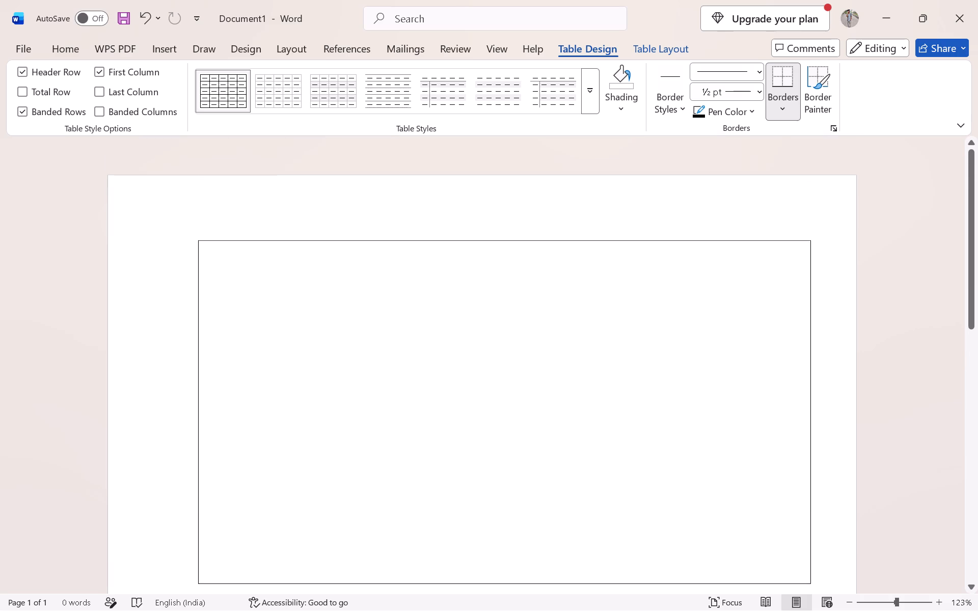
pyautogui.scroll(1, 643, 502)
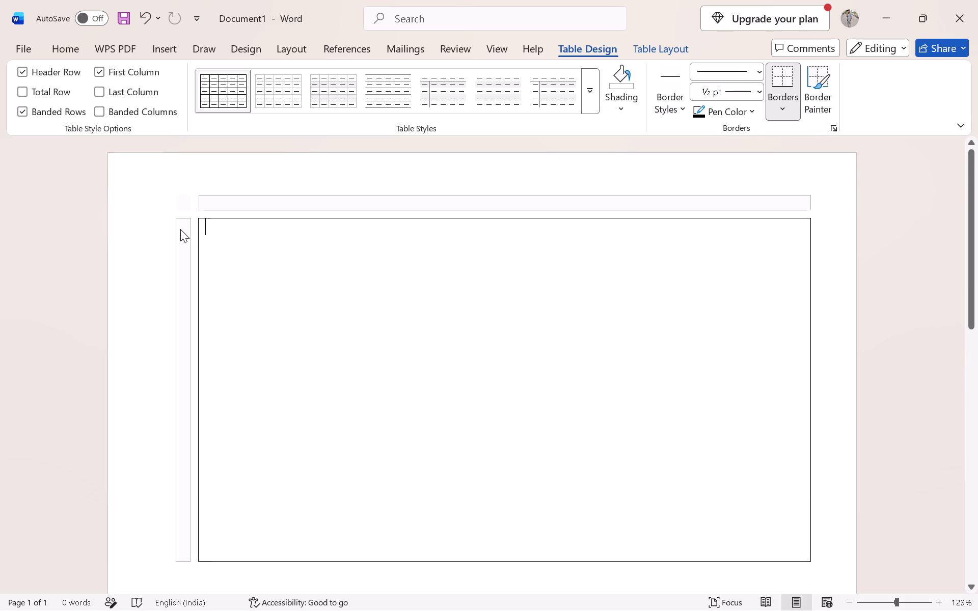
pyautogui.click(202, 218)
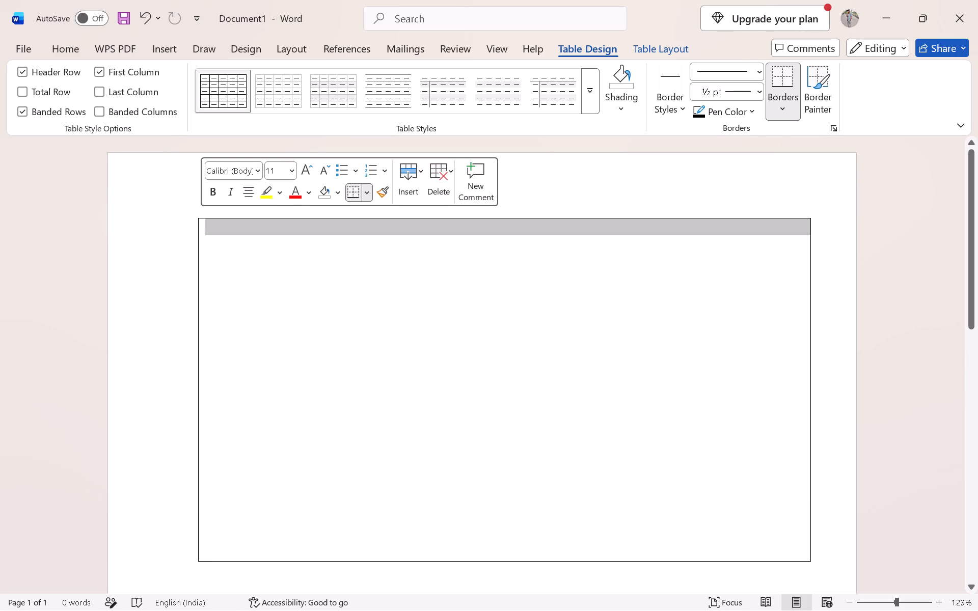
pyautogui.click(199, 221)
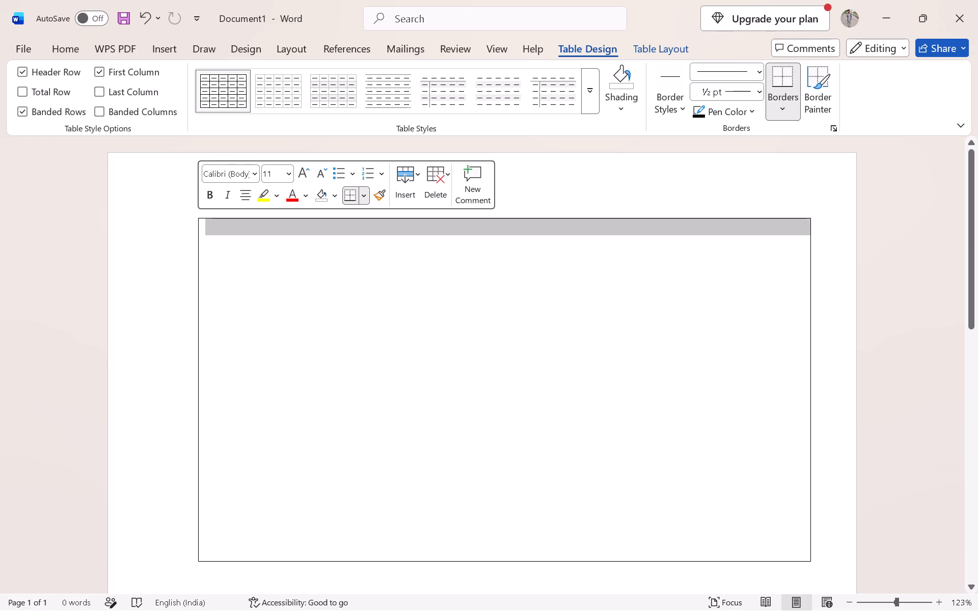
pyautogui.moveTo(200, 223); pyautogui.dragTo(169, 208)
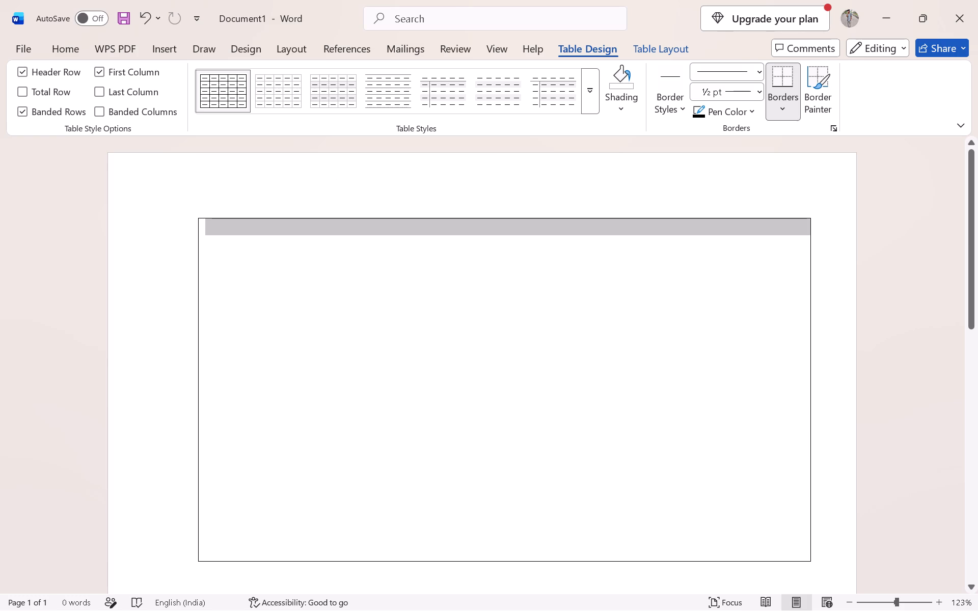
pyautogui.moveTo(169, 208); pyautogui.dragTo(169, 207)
# Move the enlarged table a little higher in the top margin, keeping it aligned with the left margin.
pyautogui.moveTo(196, 216); pyautogui.dragTo(168, 189)
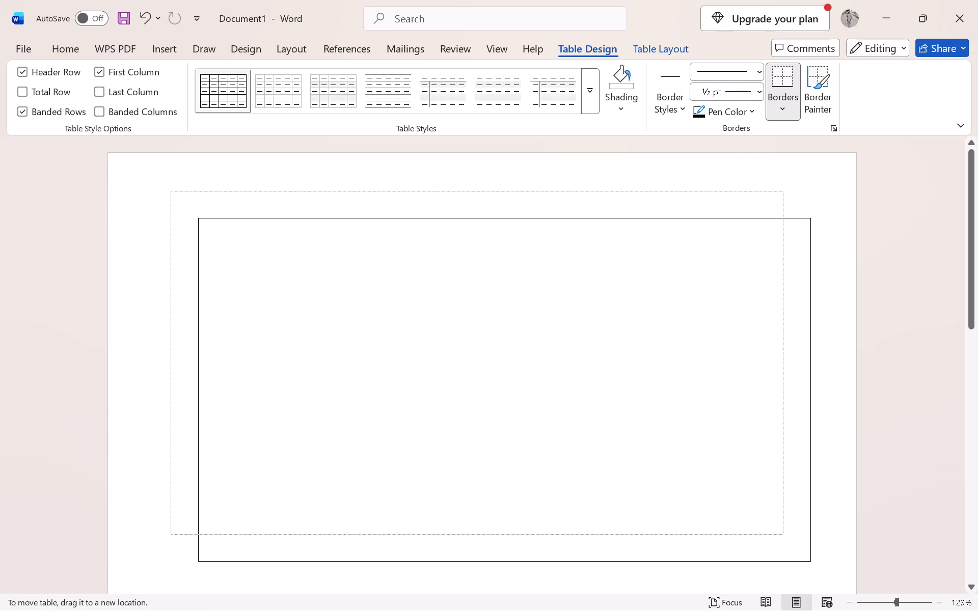
pyautogui.moveTo(168, 189); pyautogui.dragTo(188, 201)
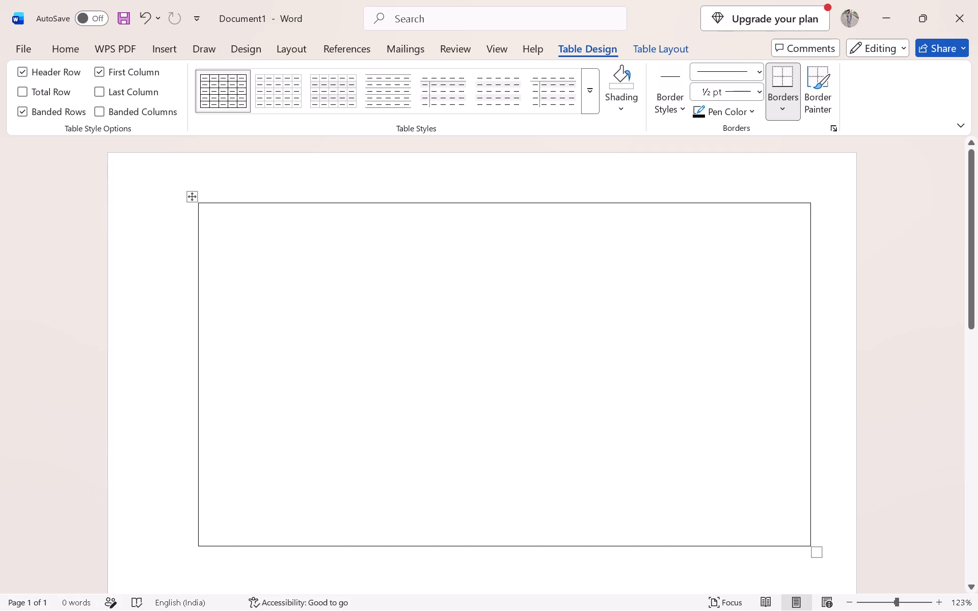
# Enlarge the single-cell table slightly, extending it further down the page and a little wider into the right margin.
pyautogui.moveTo(812, 552); pyautogui.dragTo(820, 562)
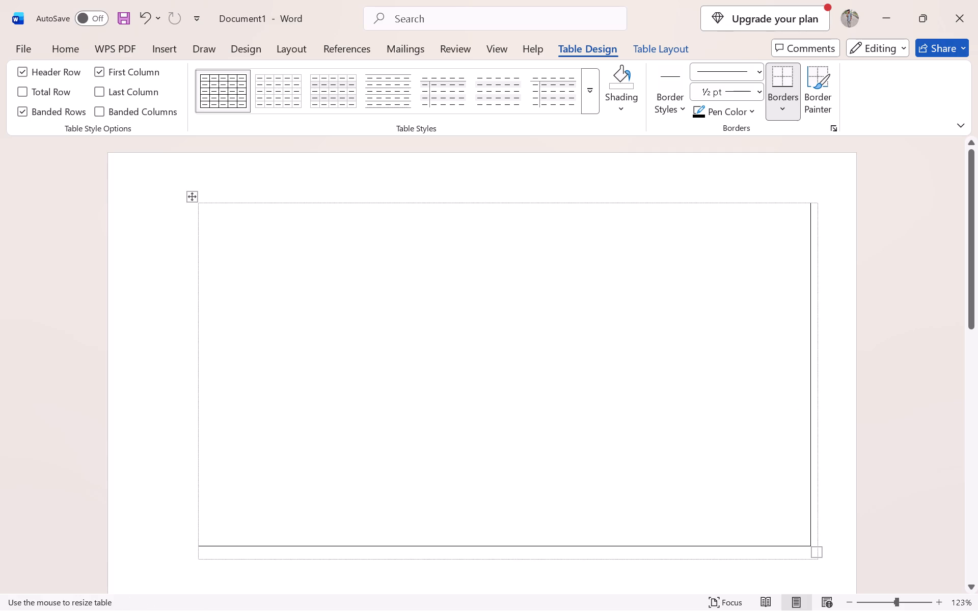
pyautogui.moveTo(820, 562); pyautogui.dragTo(818, 569)
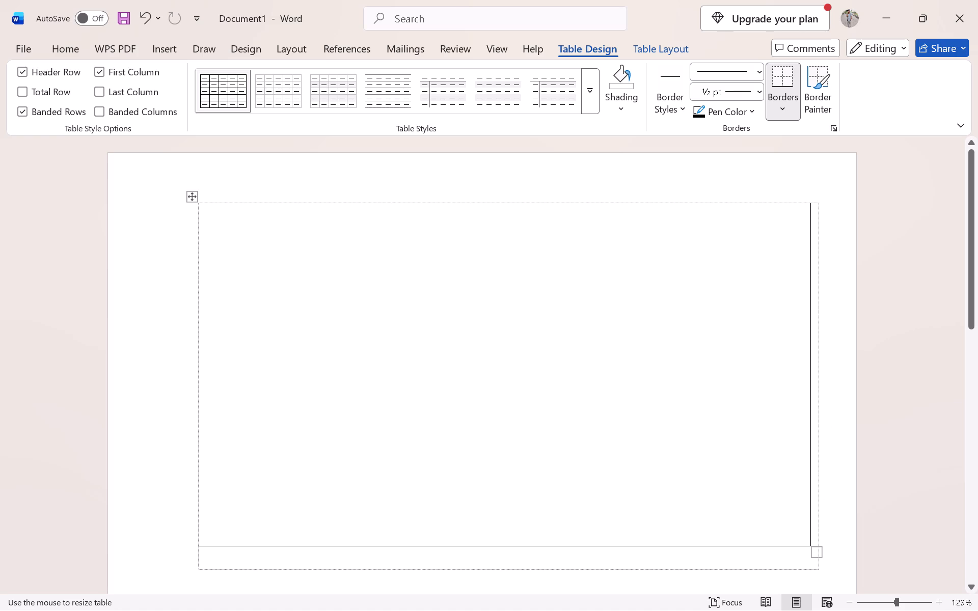
pyautogui.moveTo(818, 569); pyautogui.dragTo(818, 568)
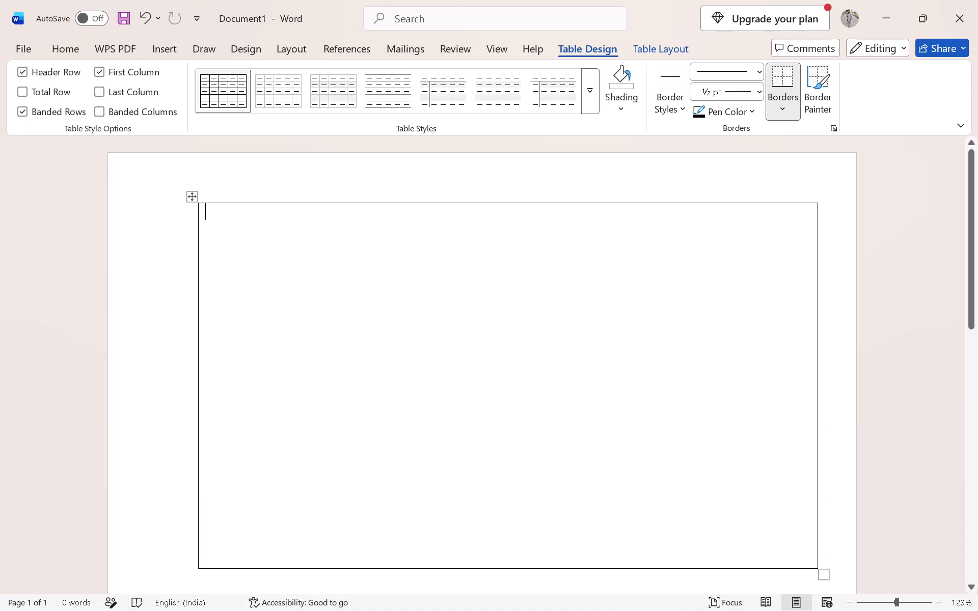
# Move the table into the page's left margin and slightly higher, so its left edge sits outside the text margin.
pyautogui.moveTo(458, 368); pyautogui.dragTo(378, 362)
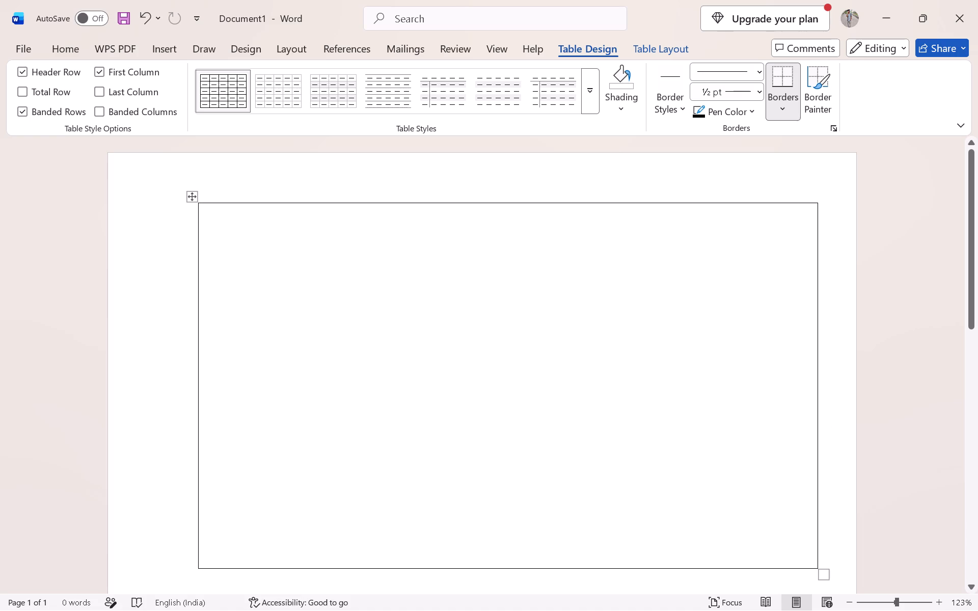
pyautogui.moveTo(190, 196); pyautogui.dragTo(166, 195)
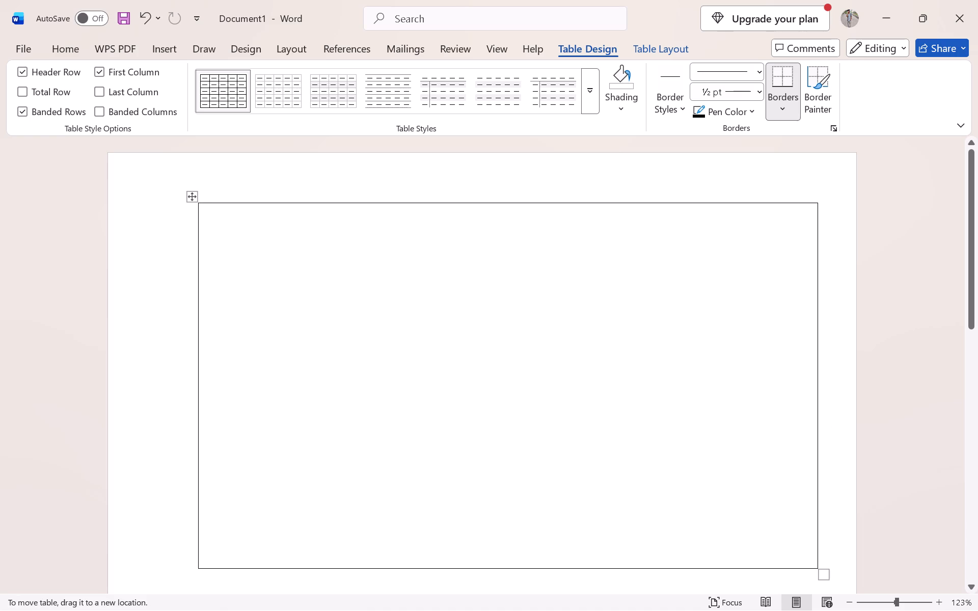
pyautogui.moveTo(166, 195); pyautogui.dragTo(166, 195)
pyautogui.moveTo(190, 195); pyautogui.dragTo(178, 196)
pyautogui.moveTo(178, 196); pyautogui.dragTo(179, 196)
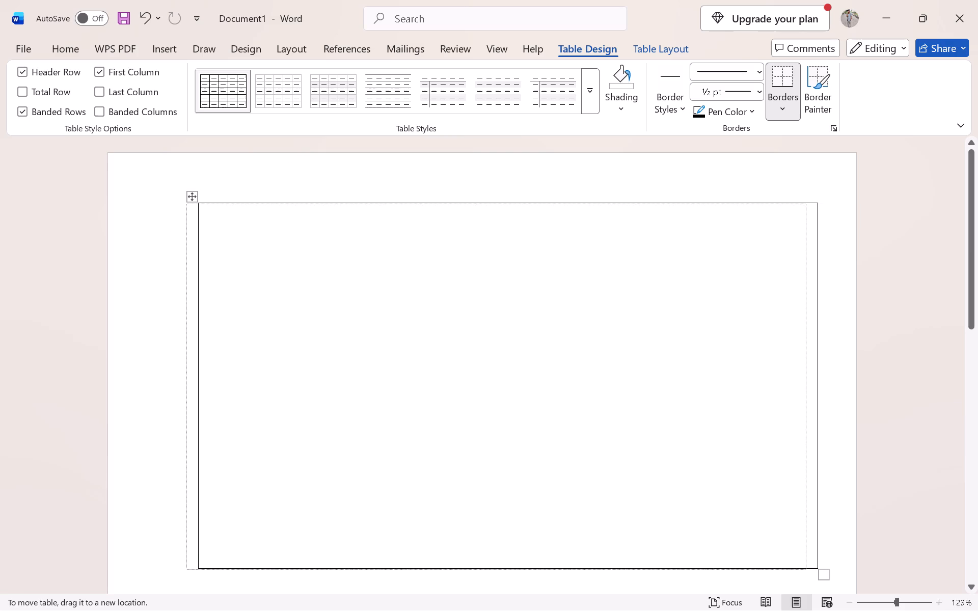
pyautogui.moveTo(179, 196); pyautogui.dragTo(181, 196)
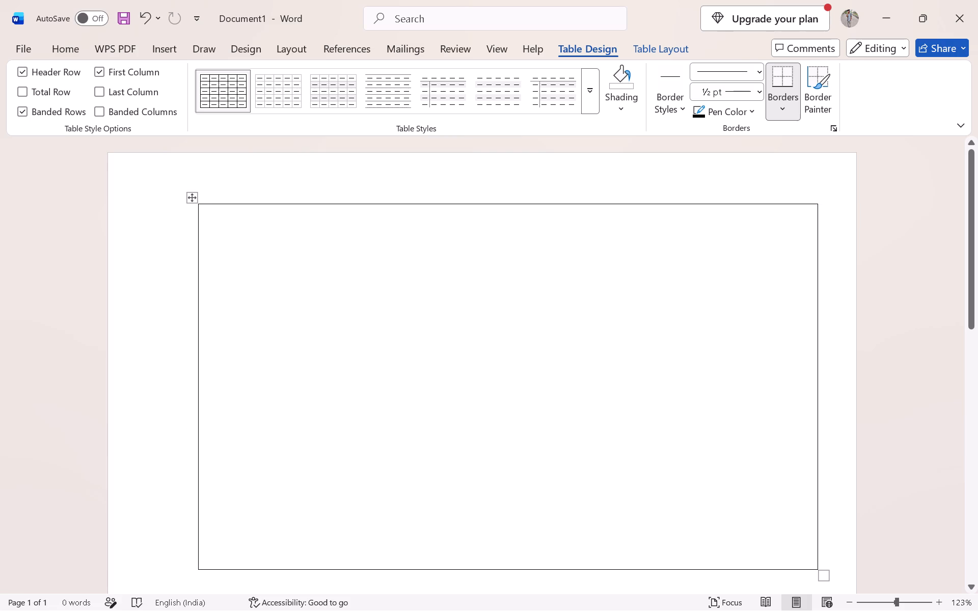
pyautogui.moveTo(442, 401); pyautogui.dragTo(366, 383)
pyautogui.moveTo(191, 197); pyautogui.dragTo(166, 190)
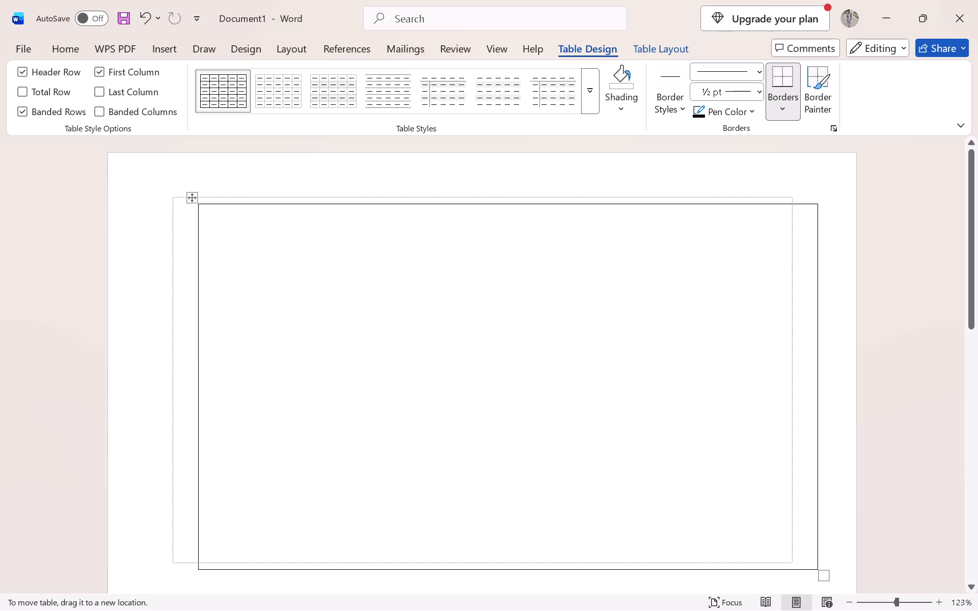
pyautogui.moveTo(166, 190); pyautogui.dragTo(171, 193)
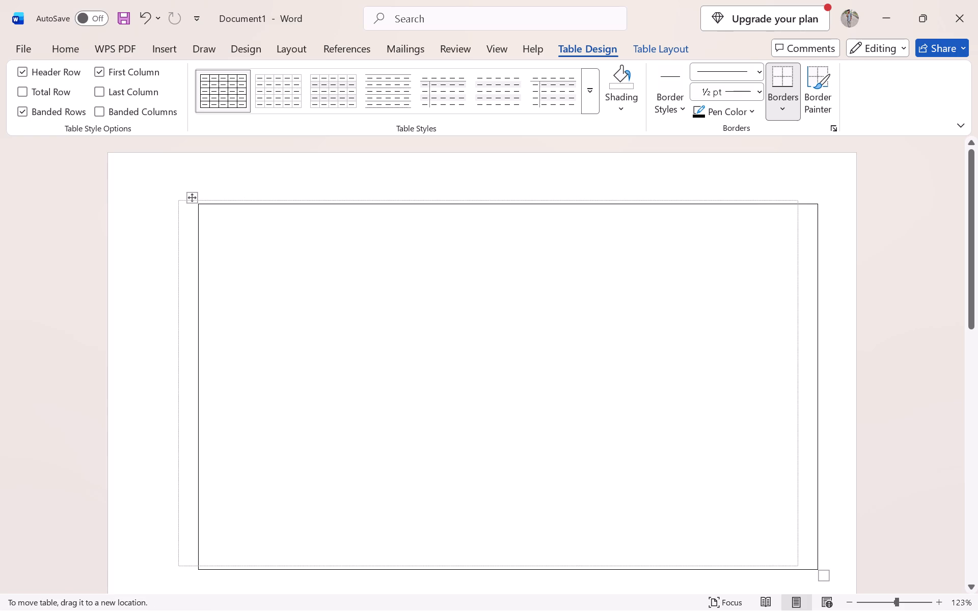
pyautogui.moveTo(171, 193); pyautogui.dragTo(169, 193)
pyautogui.moveTo(198, 191); pyautogui.dragTo(173, 192)
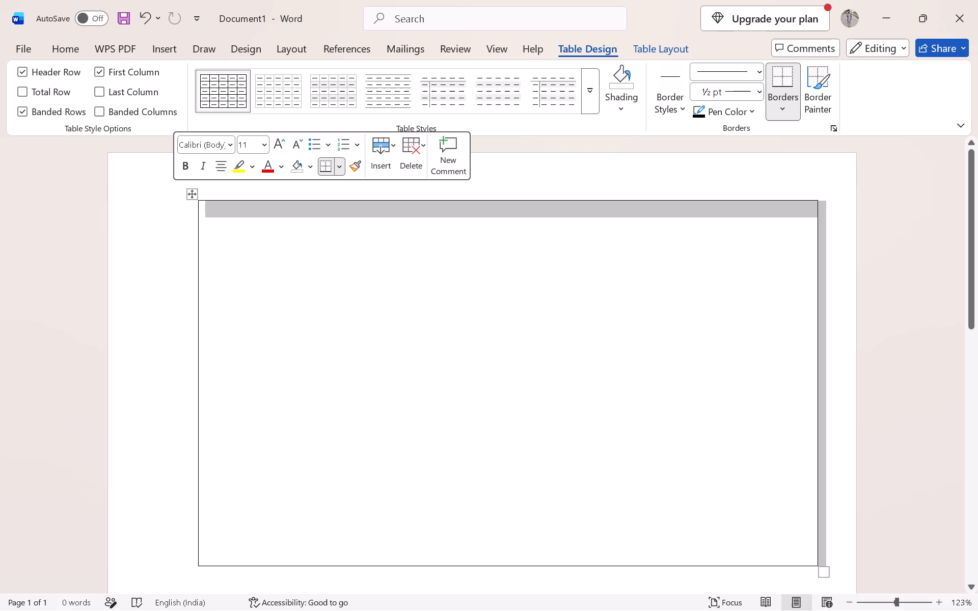
pyautogui.moveTo(191, 191); pyautogui.dragTo(158, 192)
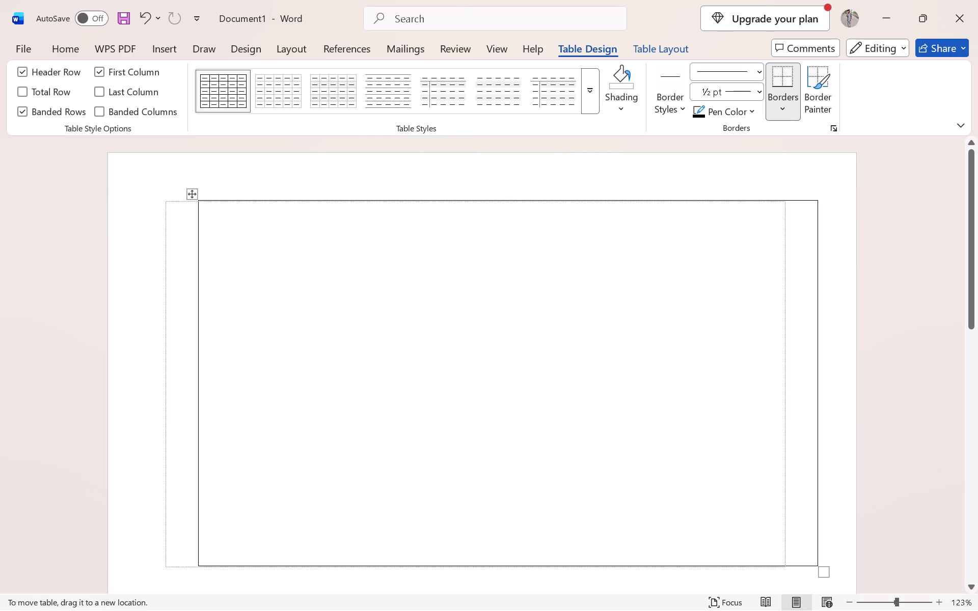
pyautogui.moveTo(158, 192); pyautogui.dragTo(160, 191)
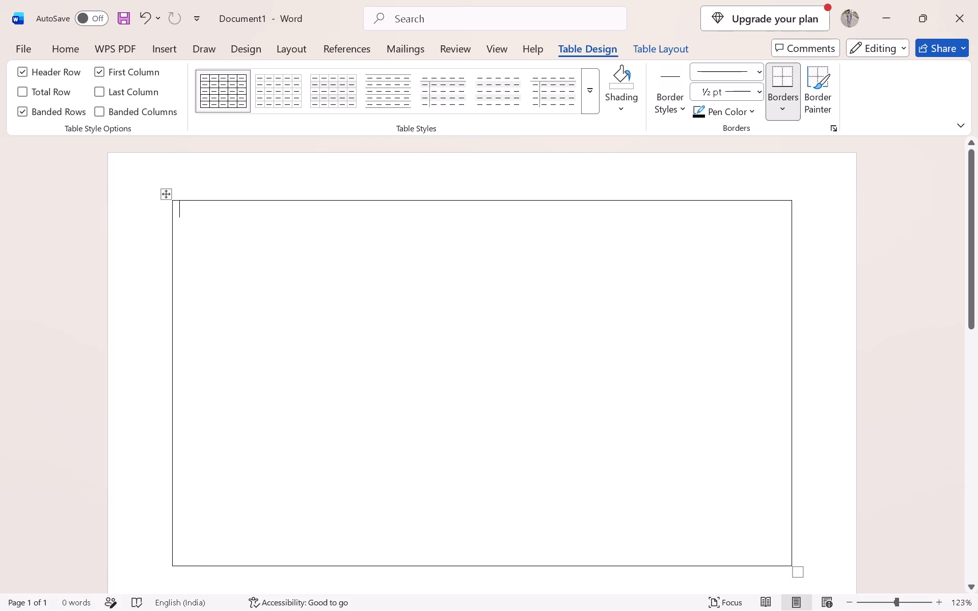
# Widen the table slightly so it is centred between the page's left and right edges, keeping about the same height.
pyautogui.moveTo(797, 573); pyautogui.dragTo(806, 568)
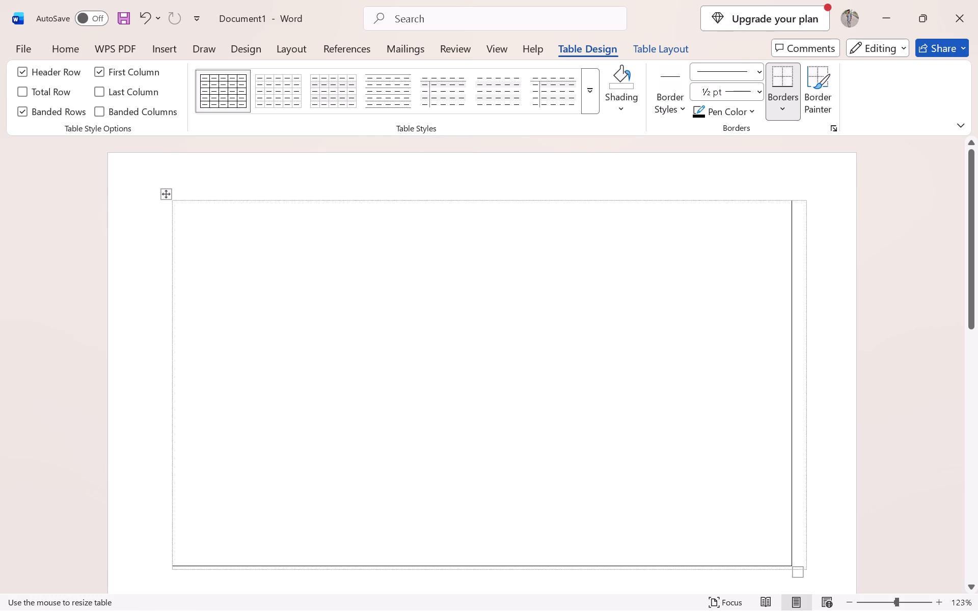
pyautogui.moveTo(806, 568); pyautogui.dragTo(805, 566)
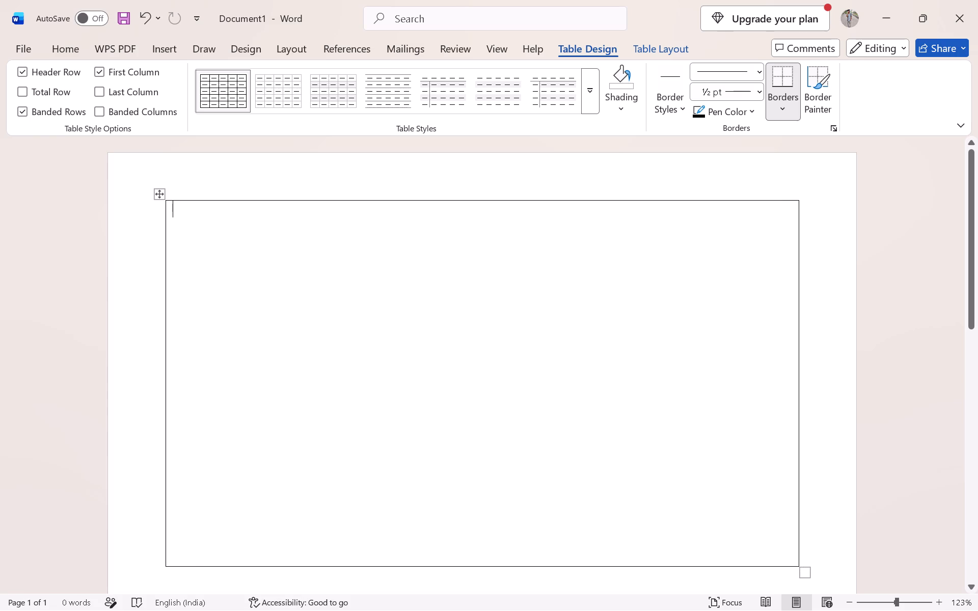
# Enter the centred, bold, underlined heading "ELECTION DUTY ATTENDENCE CERTIFICATE" at the top of the table cell.
pyautogui.click(298, 223)
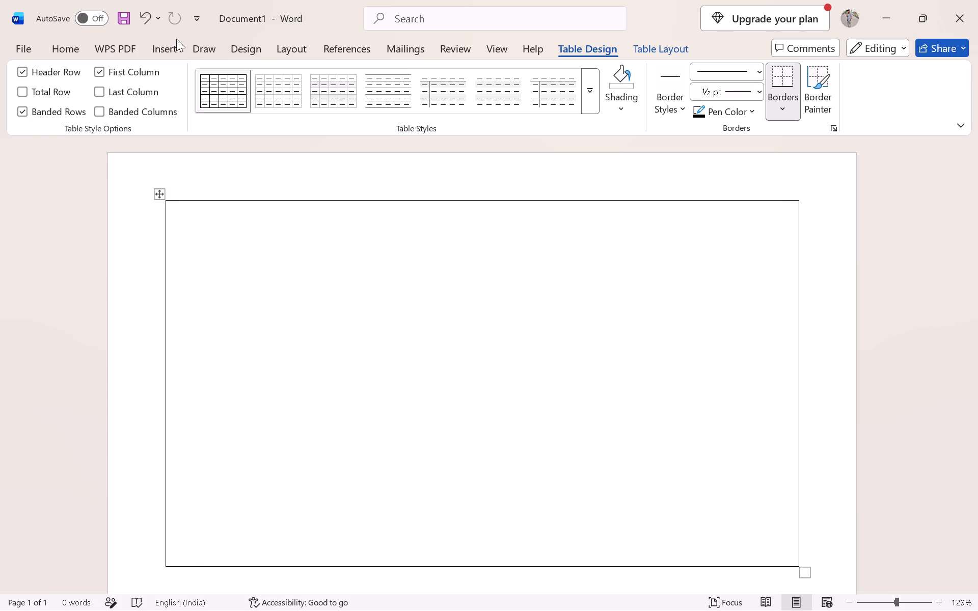
pyautogui.click(81, 47)
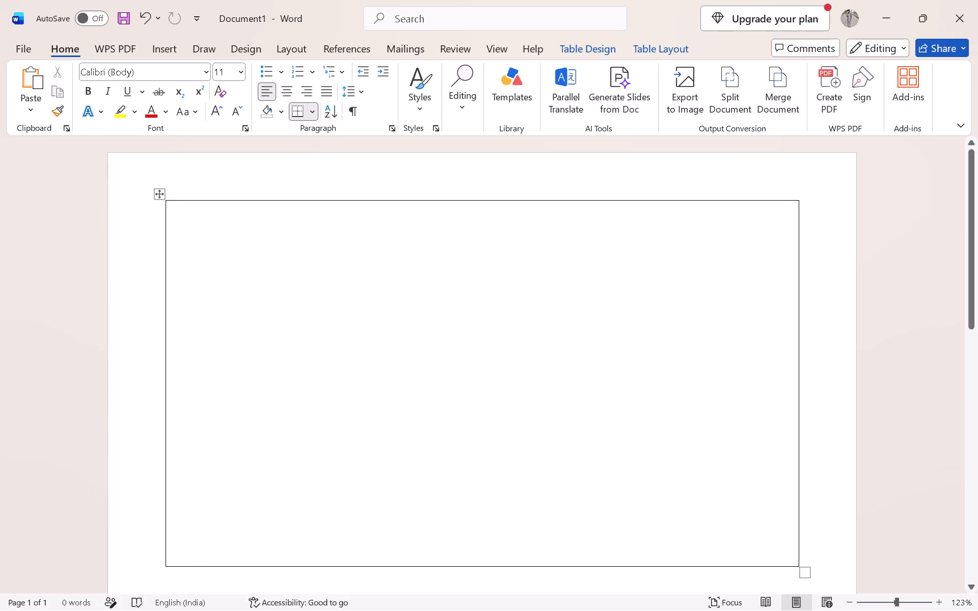
pyautogui.click(284, 93)
pyautogui.hotkey('ctrl', 'b')
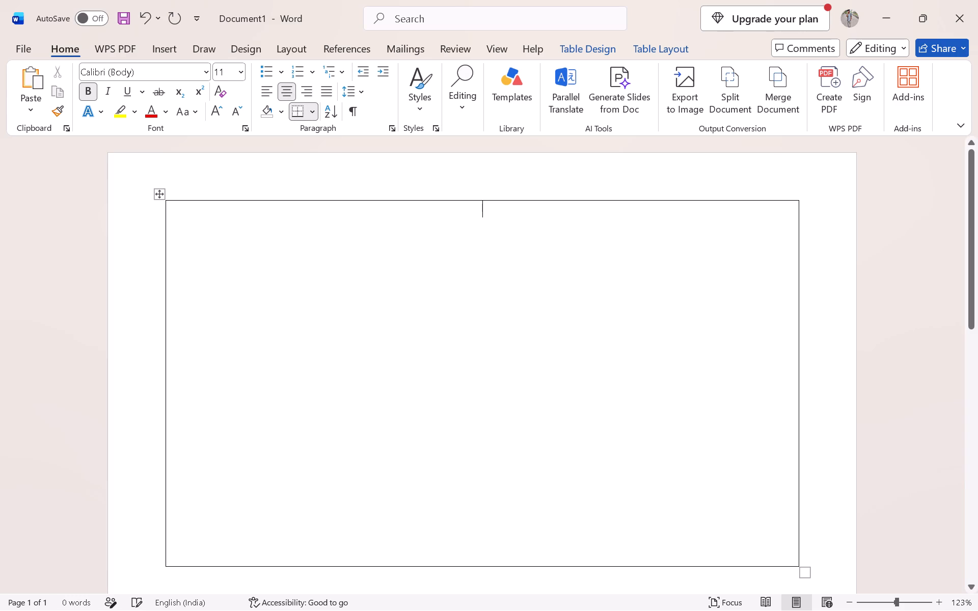
pyautogui.hotkey('ctrl', 'u')
pyautogui.press('e')
pyautogui.press('BackSpace')
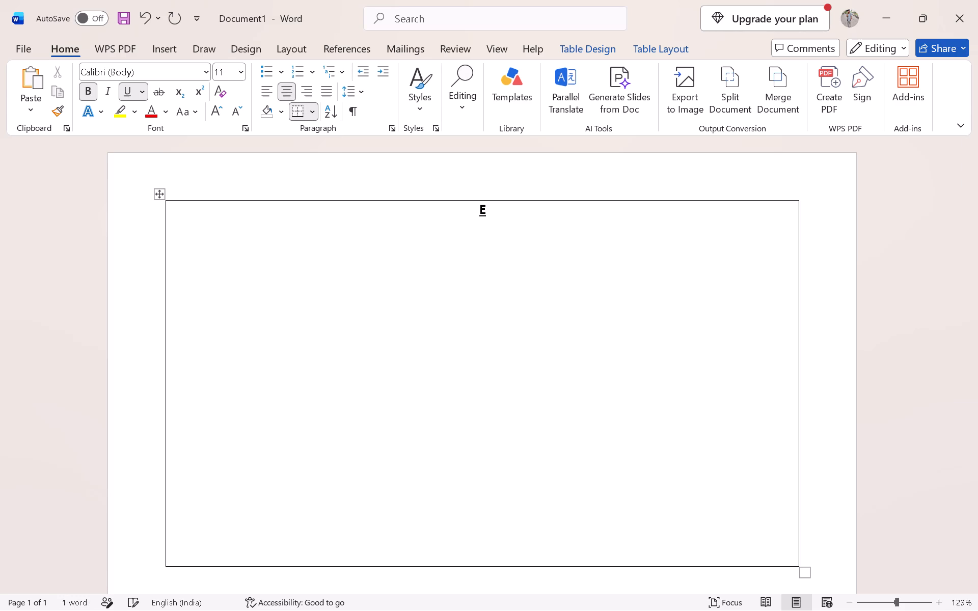
pyautogui.write('LECTION')
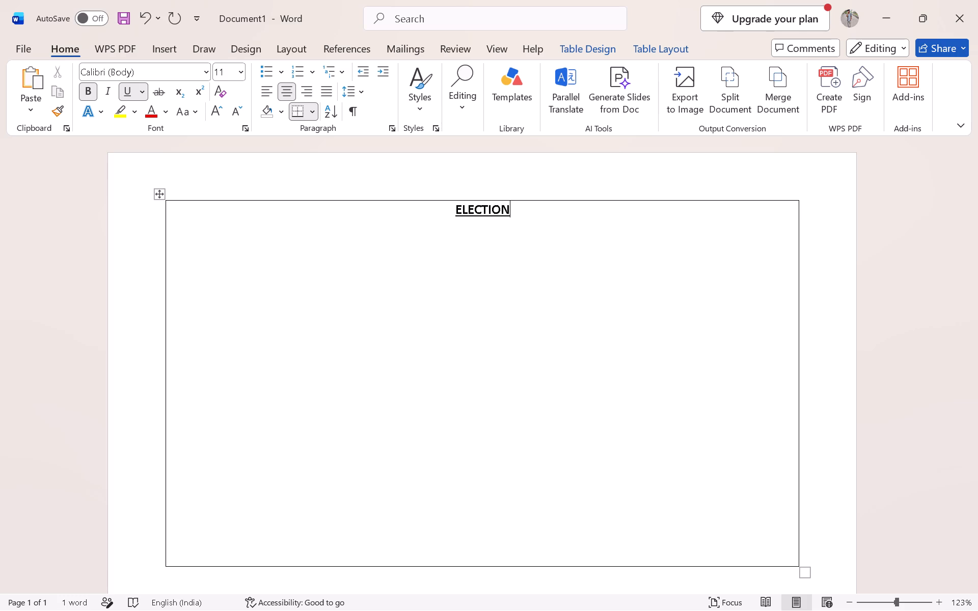
pyautogui.press('space')
pyautogui.write('DUTY ATTENDENC')
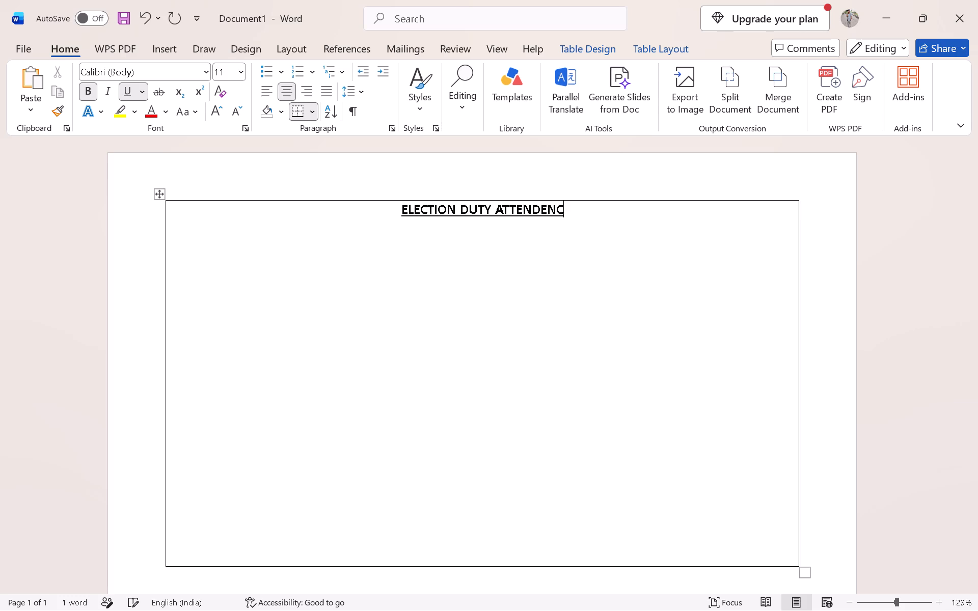
pyautogui.write('E CERTIFICATE')
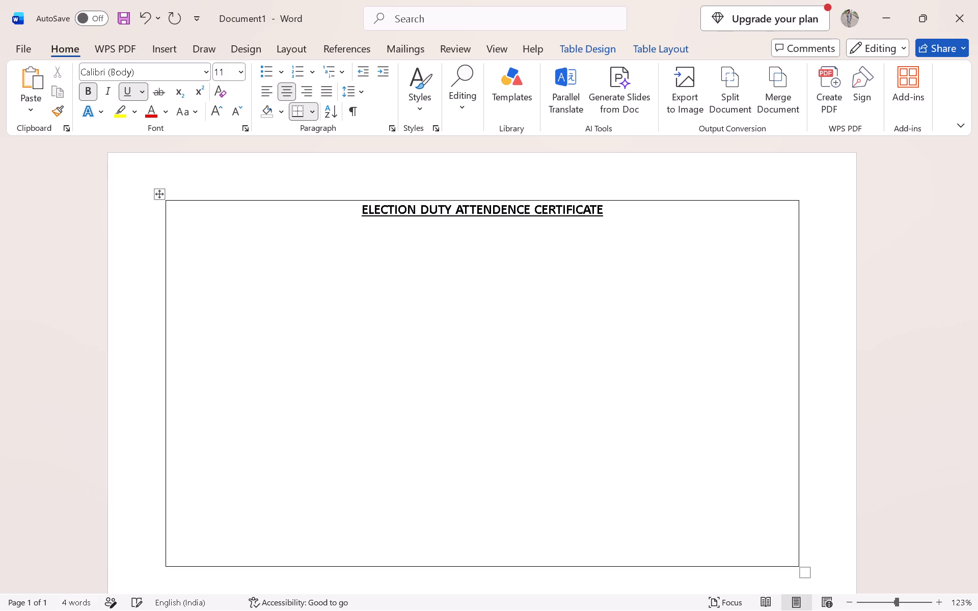
# Set the font size of the certificate heading to 22.
pyautogui.moveTo(640, 223); pyautogui.dragTo(383, 223)
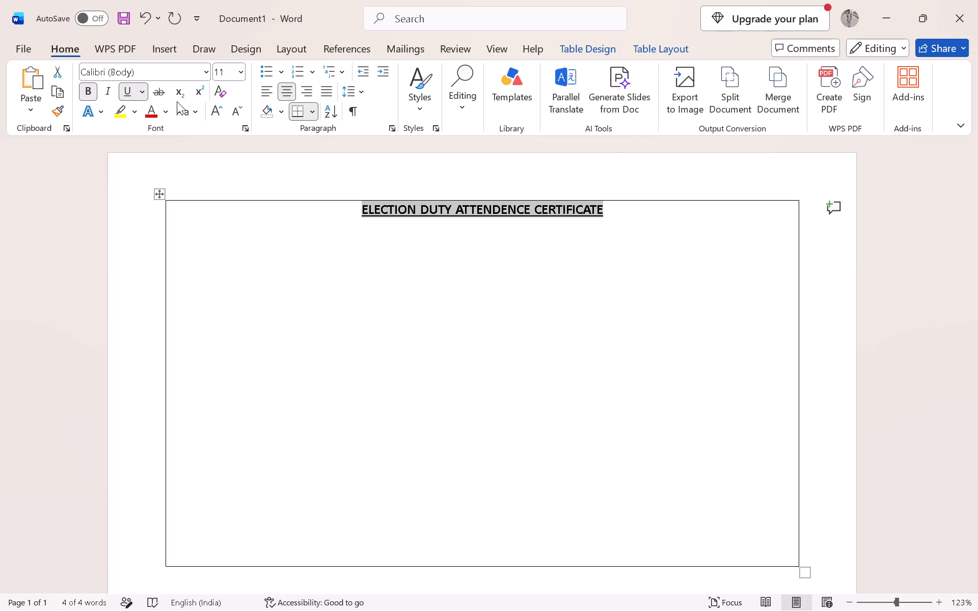
pyautogui.click(236, 72)
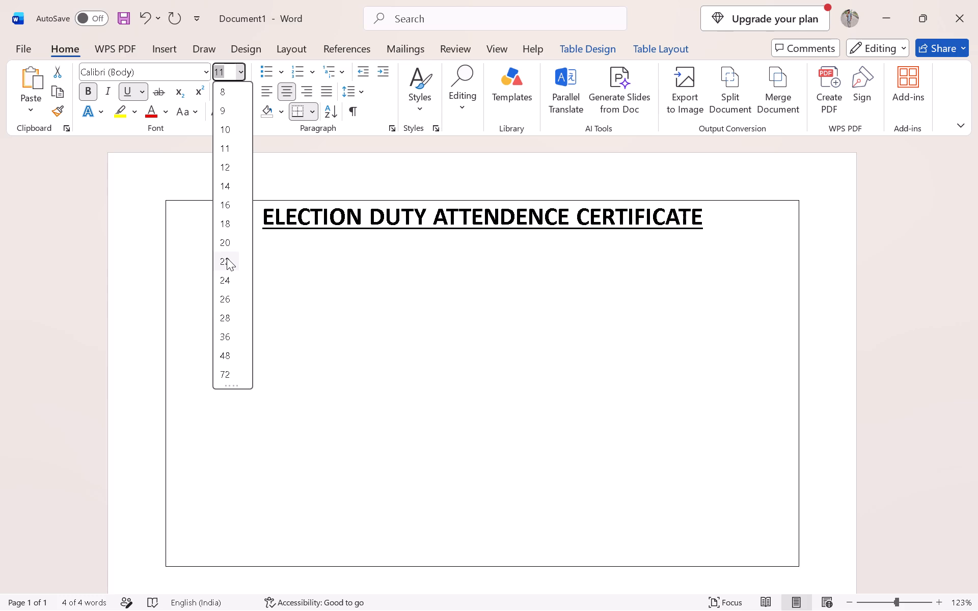
pyautogui.click(227, 263)
pyautogui.click(666, 282)
# Start a new left-aligned line below the heading with bold and underline turned off.
pyautogui.click(735, 235)
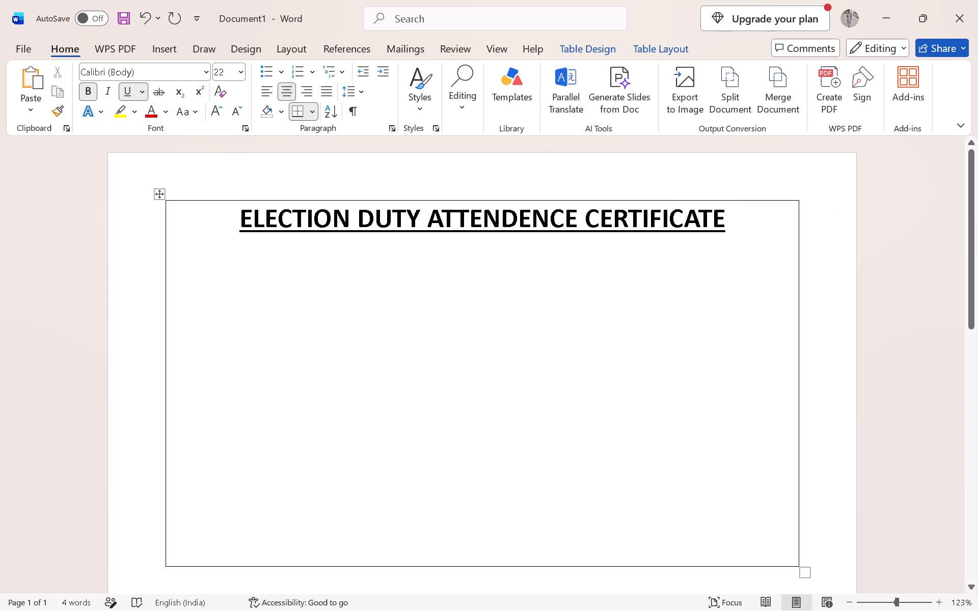
pyautogui.press('Return')
pyautogui.hotkey('ctrl', 'b')
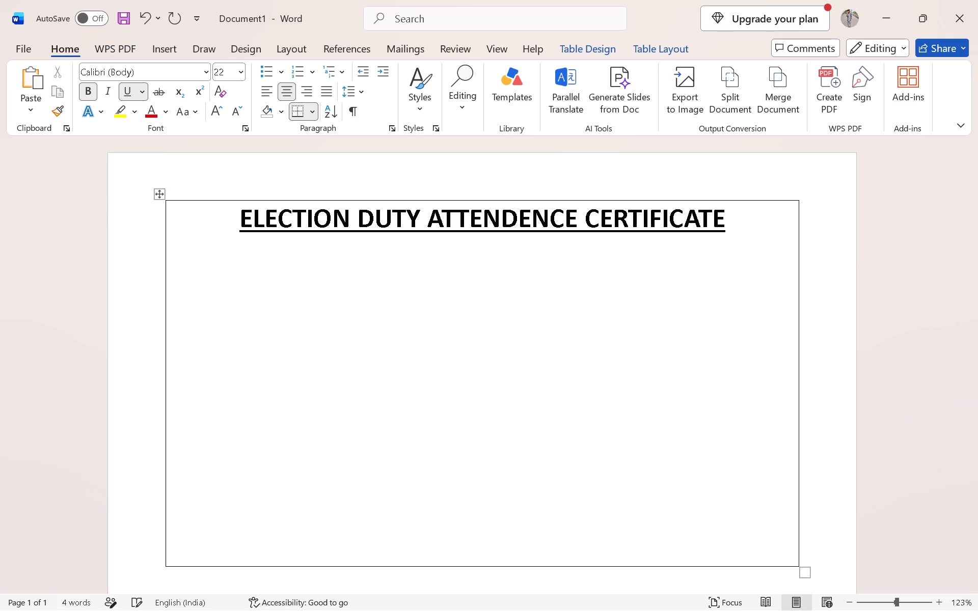
pyautogui.hotkey('ctrl', 'u')
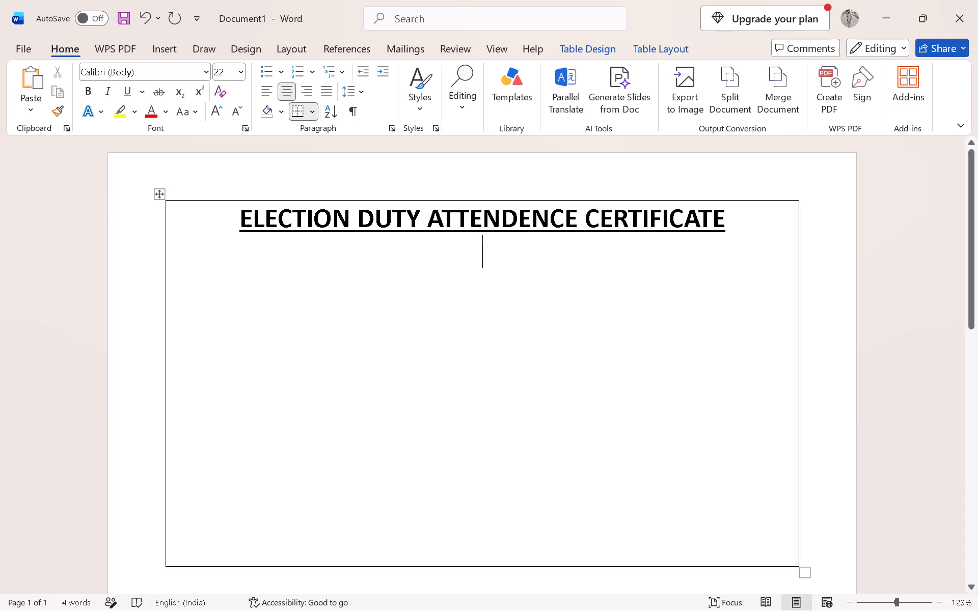
pyautogui.click(269, 97)
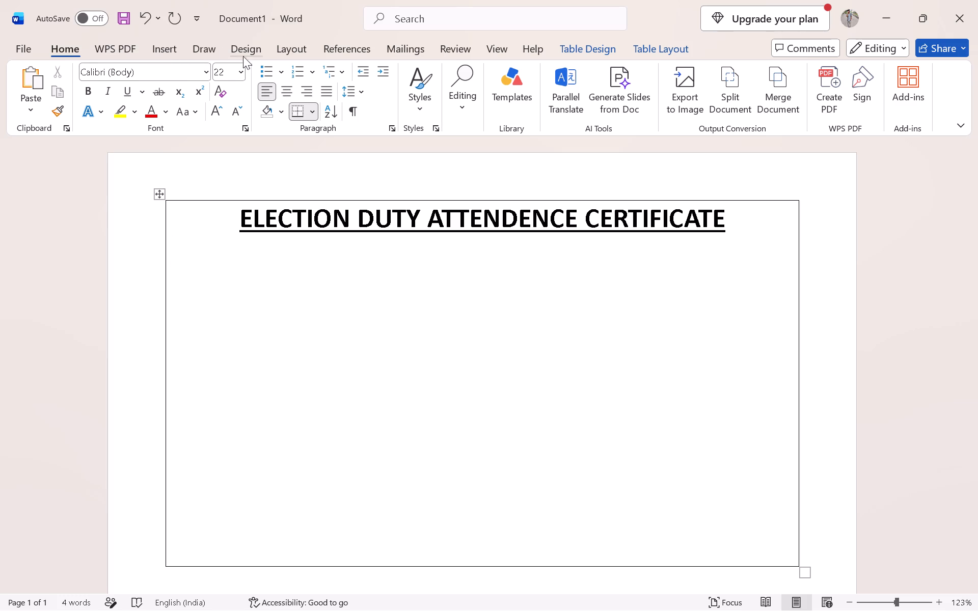
# Set the font size to 12 for the body text on the line below the heading.
pyautogui.click(239, 72)
pyautogui.click(225, 179)
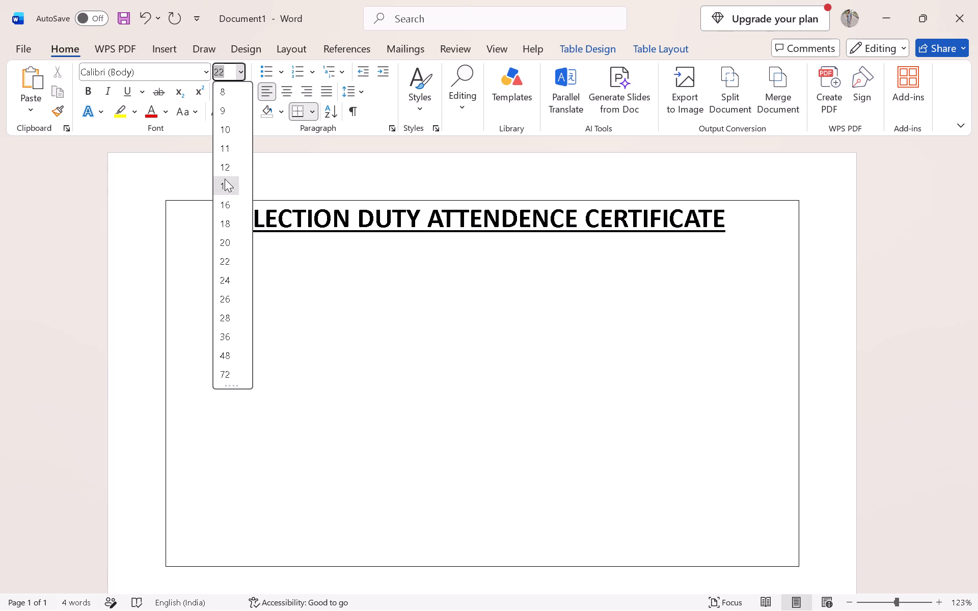
pyautogui.click(240, 70)
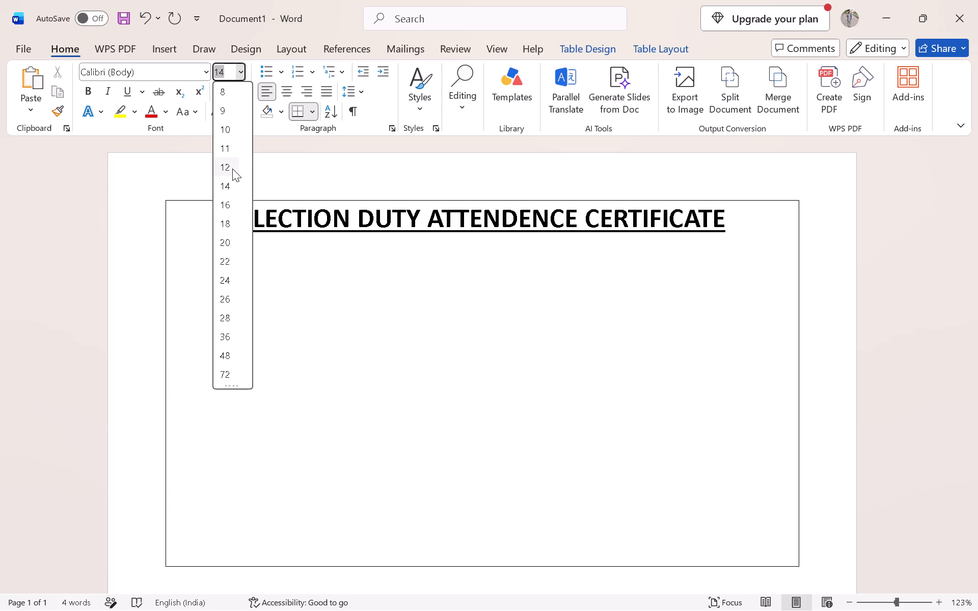
pyautogui.click(232, 169)
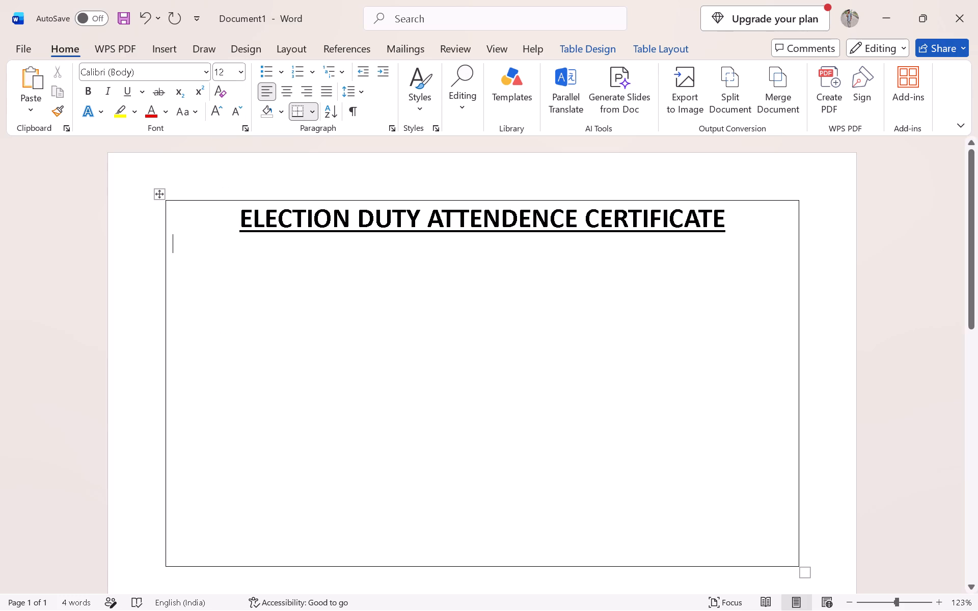
# Leave one blank line below the heading and begin the body text with "Certified that".
pyautogui.press('Return')
pyautogui.write('Cer')
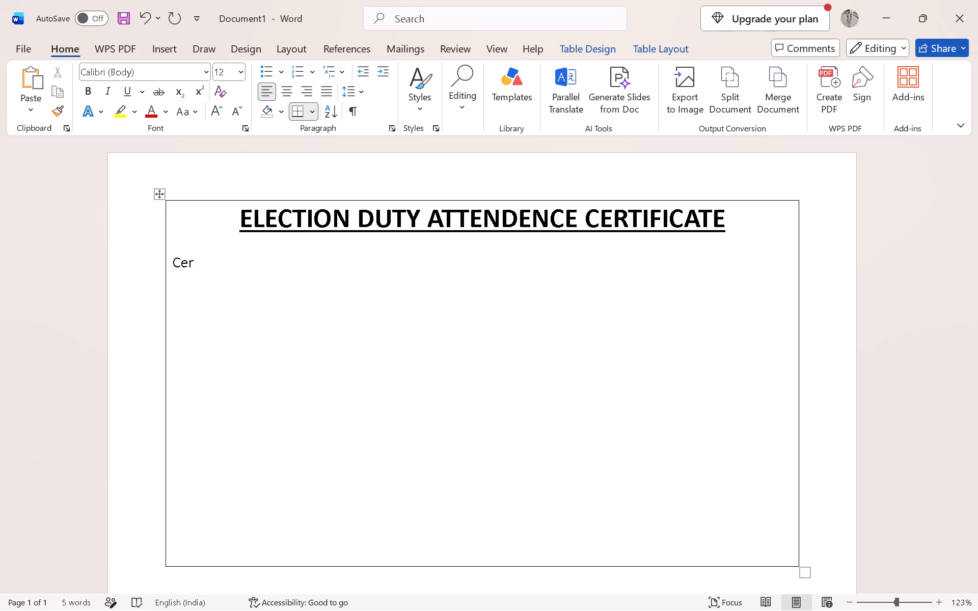
pyautogui.write('tidi')
pyautogui.press('BackSpace')
pyautogui.press('BackSpace')
pyautogui.write('fied')
pyautogui.press('space')
pyautogui.write('taht')
pyautogui.press('BackSpace')
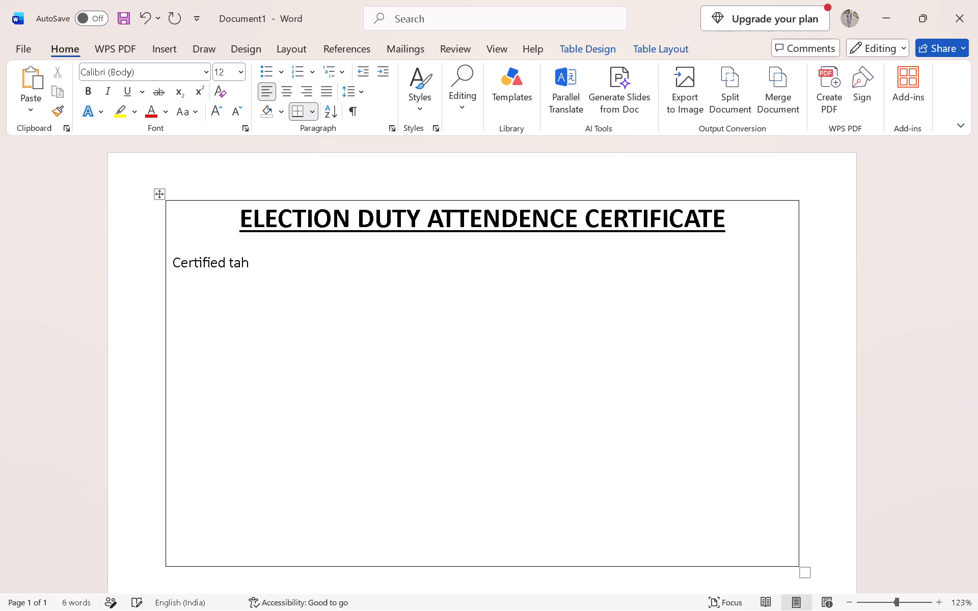
pyautogui.press('BackSpace')
pyautogui.press('BackSpace')
pyautogui.write('hat')
pyautogui.press('space')
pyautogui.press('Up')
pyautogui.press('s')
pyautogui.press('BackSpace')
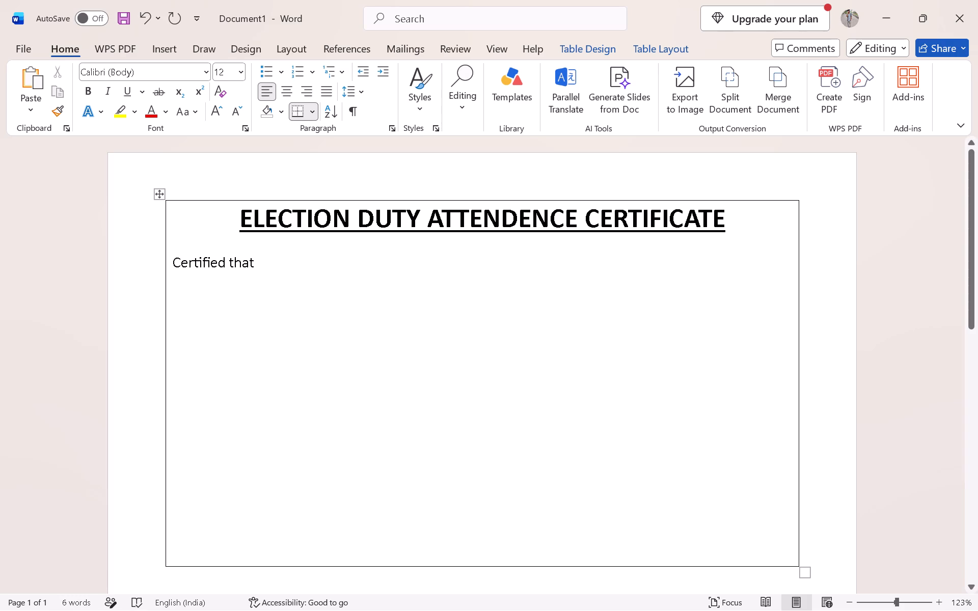
# Continue the body line after "Certified that" with "Sri/Smt." and a trailing space.
pyautogui.click(300, 262)
pyautogui.write('Sri')
pyautogui.write('/S')
pyautogui.write('mt')
pyautogui.press('space')
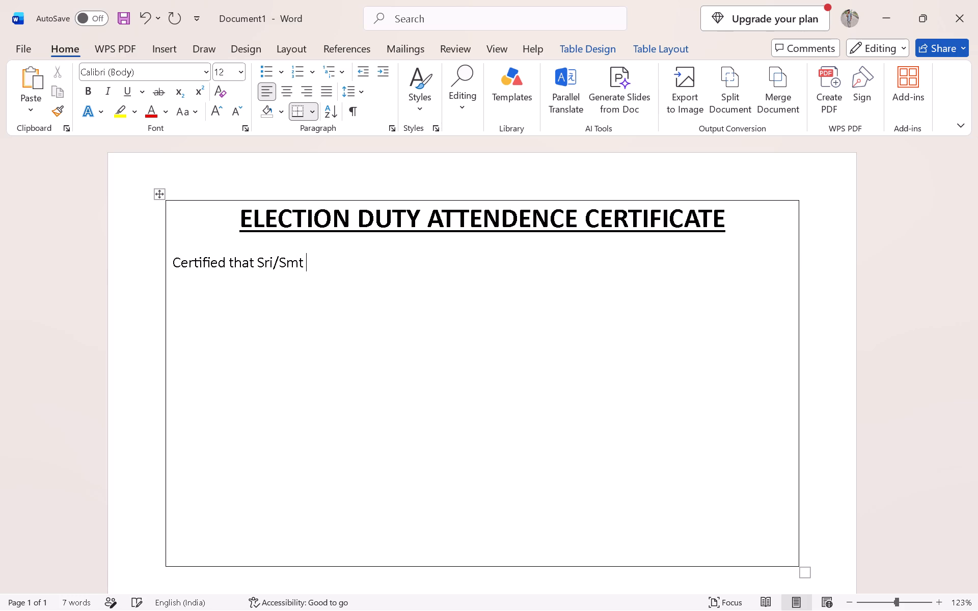
pyautogui.press('BackSpace')
pyautogui.press('.')
pyautogui.press('space')
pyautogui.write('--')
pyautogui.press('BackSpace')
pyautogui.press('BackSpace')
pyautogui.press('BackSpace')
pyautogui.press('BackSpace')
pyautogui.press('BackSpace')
# Add a fill-in blank of 25 underscores after "Sri/Smt." for the person's name.
pyautogui.hotkey('shift', '_')
pyautogui.hotkey('shift', '_')
pyautogui.hotkey('shift', '_')
pyautogui.hotkey('shift', '_')
pyautogui.hotkey('shift', '_')
pyautogui.hotkey('shift', '_')
pyautogui.hotkey('shift', '_')
pyautogui.hotkey('shift', '_')
pyautogui.hotkey('shift', '_')
pyautogui.hotkey('shift', '_')
pyautogui.hotkey('shift', '_')
pyautogui.hotkey('shift', '_')
pyautogui.hotkey('shift', '_')
pyautogui.hotkey('shift', '_')
pyautogui.hotkey('shift', '_')
pyautogui.hotkey('shift', '_')
pyautogui.hotkey('shift', '_')
pyautogui.hotkey('shift', '_')
pyautogui.hotkey('shift', '_')
pyautogui.hotkey('shift', '_')
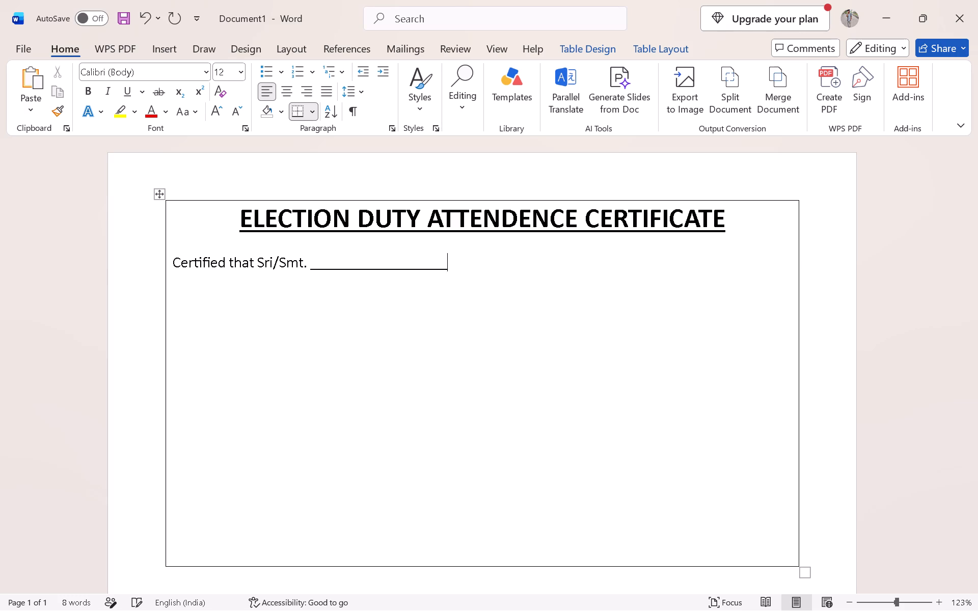
pyautogui.hotkey('shift', '_')
pyautogui.hotkey('shift', '_')
pyautogui.hotkey('shift', '_')
pyautogui.hotkey('shift', '_')
pyautogui.hotkey('shift', '_')
# Continue the first body line after the name blank with "working as".
pyautogui.press('space')
pyautogui.write('working')
pyautogui.press('space')
pyautogui.write('as')
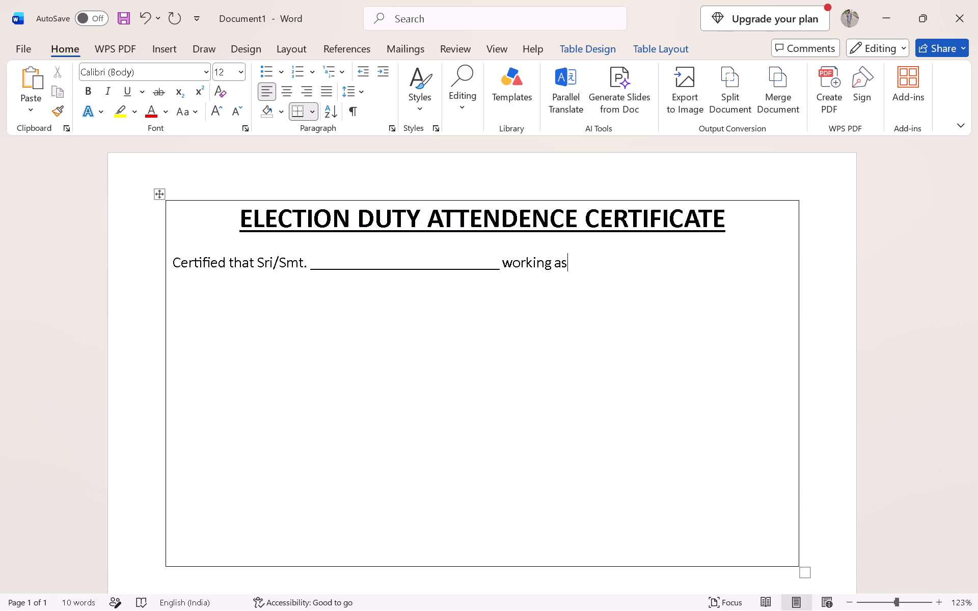
# Start a second body line with a fill-in blank of about 19 underscores, followed by "in".
pyautogui.press('Return')
pyautogui.write('__')
pyautogui.hotkey('shift', '_')
pyautogui.hotkey('shift', '_')
pyautogui.hotkey('shift', '_')
pyautogui.hotkey('shift', '_')
pyautogui.hotkey('shift', '_')
pyautogui.hotkey('shift', '_')
pyautogui.hotkey('shift', '_')
pyautogui.hotkey('shift', '_')
pyautogui.hotkey('shift', '_')
pyautogui.hotkey('shift', '_')
pyautogui.press('Delete')
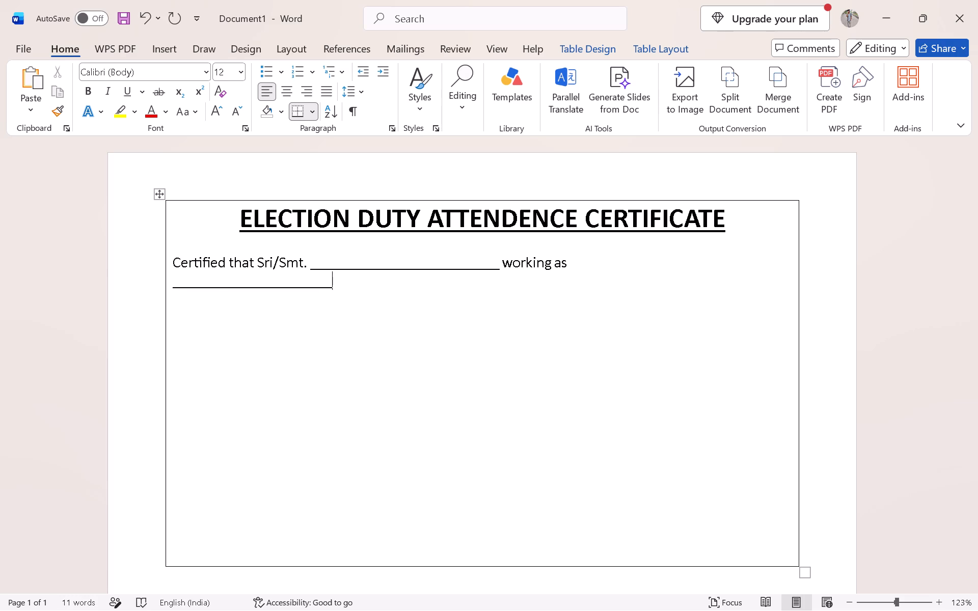
pyautogui.press('BackSpace')
pyautogui.press('BackSpace')
pyautogui.press('space')
pyautogui.write('in')
pyautogui.press('space')
# Remove the spaces on both sides of "in" and the space between the name blank and "working".
pyautogui.press('BackSpace')
pyautogui.press('Left')
pyautogui.press('Left')
pyautogui.press('BackSpace')
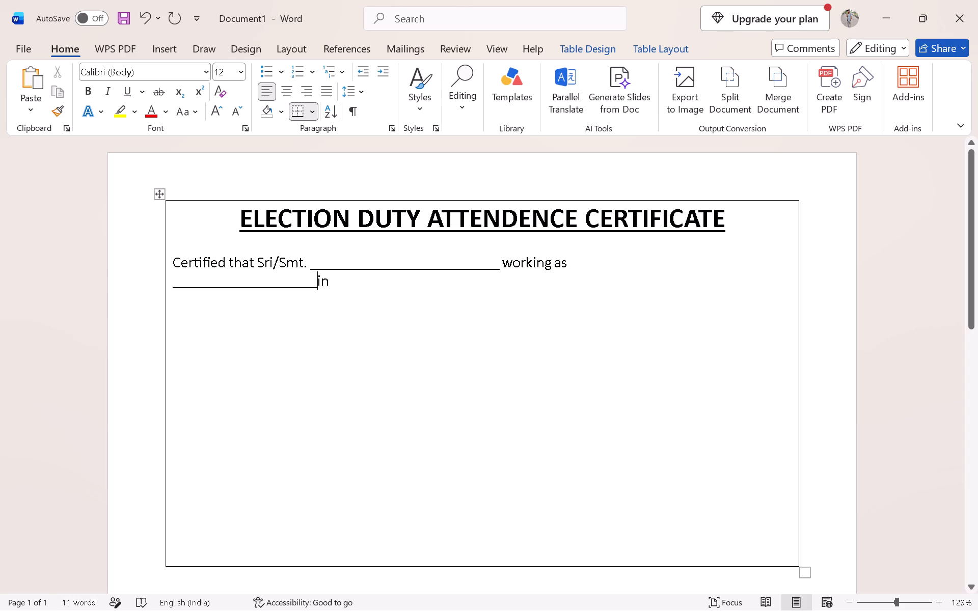
pyautogui.click(504, 262)
pyautogui.press('BackSpace')
# Add a fill-in blank of 20 underscores directly after "in" on the second body line.
pyautogui.click(355, 283)
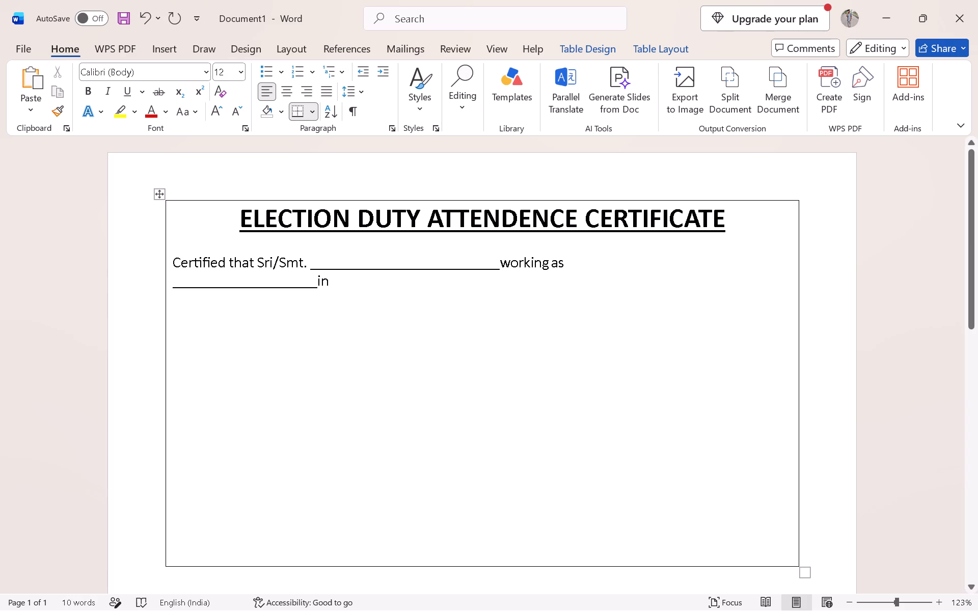
pyautogui.write('____________________')
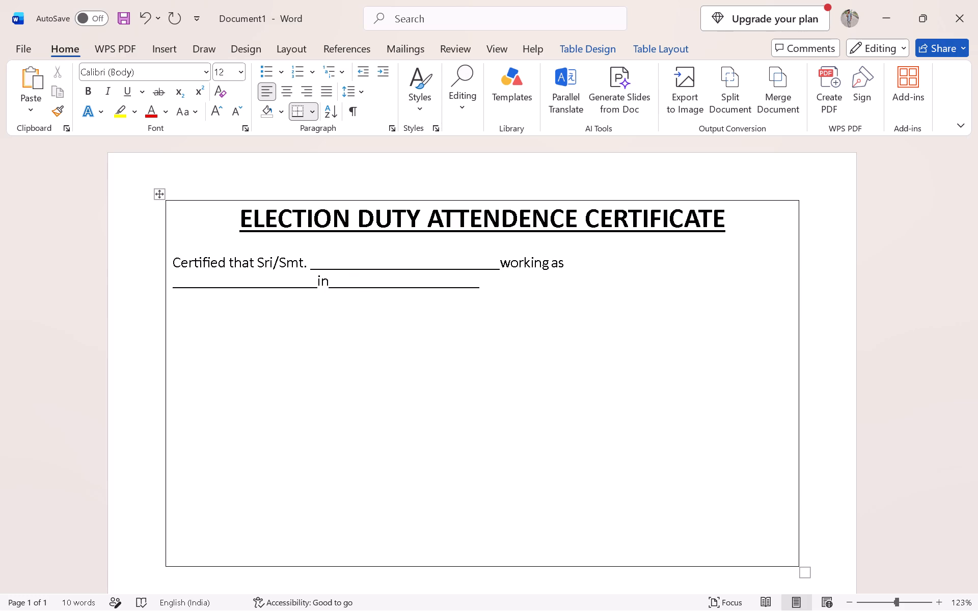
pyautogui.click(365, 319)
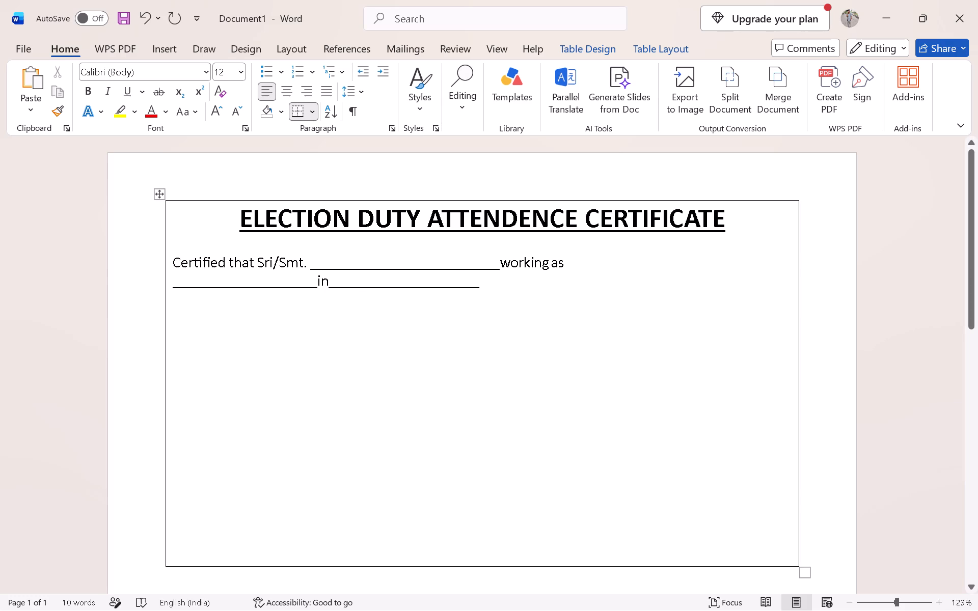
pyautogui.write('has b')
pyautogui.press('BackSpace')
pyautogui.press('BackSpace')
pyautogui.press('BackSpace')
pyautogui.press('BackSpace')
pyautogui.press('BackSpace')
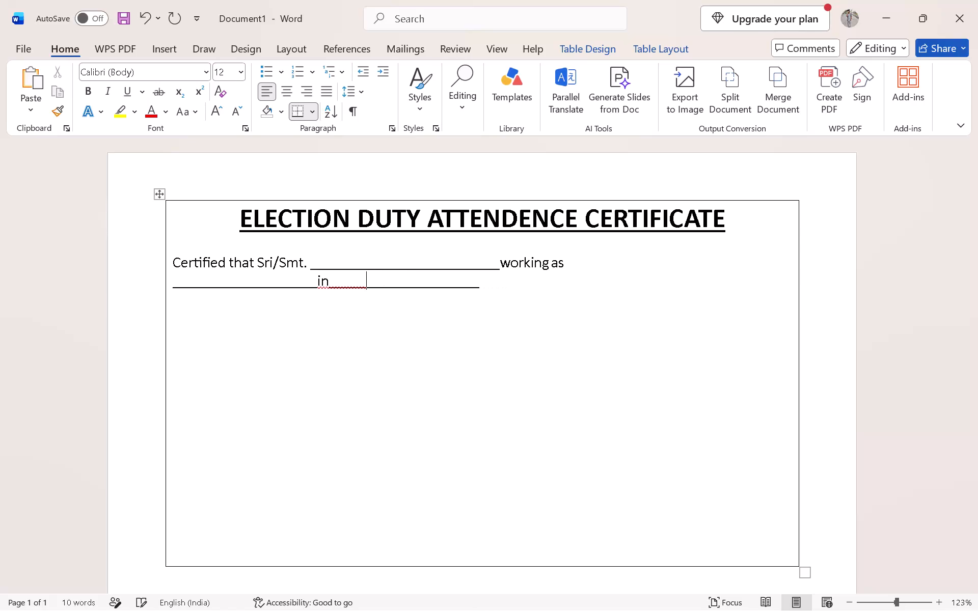
# Continue the second body line directly after its last blank with "has been drafted".
pyautogui.click(506, 291)
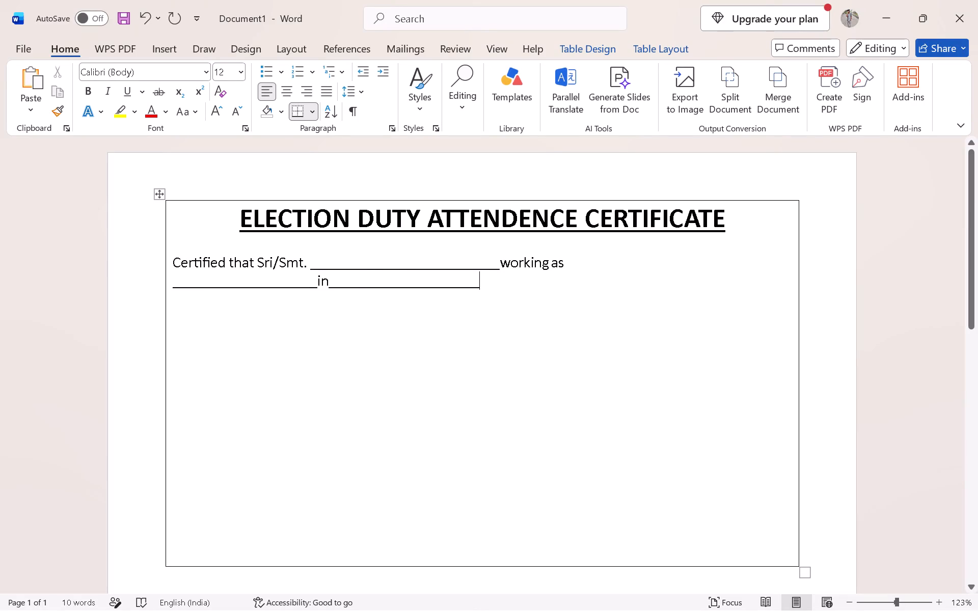
pyautogui.write('has benn')
pyautogui.press('BackSpace')
pyautogui.press('BackSpace')
pyautogui.press('e')
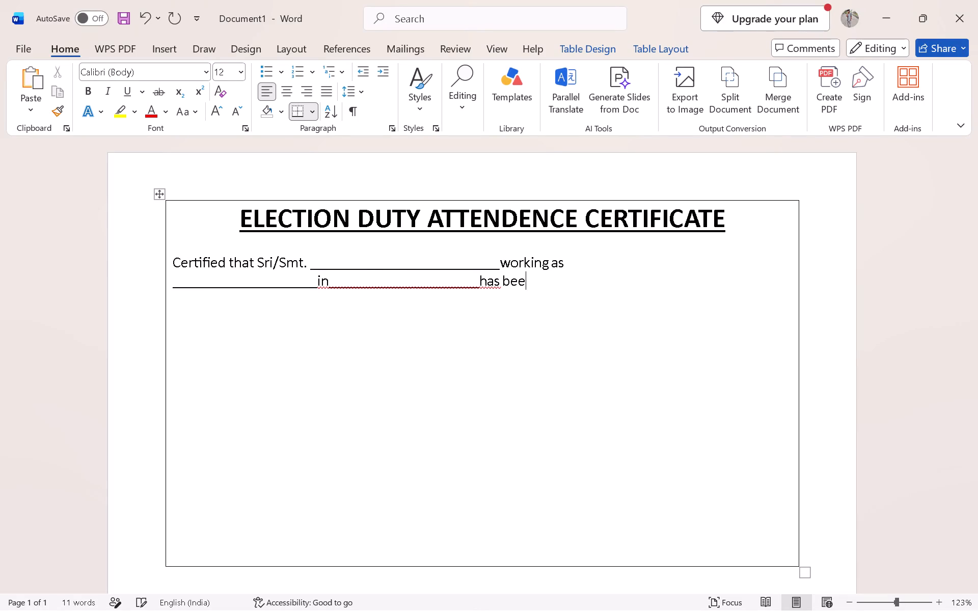
pyautogui.write('n drag')
pyautogui.press('BackSpace')
pyautogui.write('fet')
pyautogui.press('BackSpace')
pyautogui.press('BackSpace')
pyautogui.write('ted')
# Add "to 2" after "drafted" on the second body line.
pyautogui.press('space')
pyautogui.write('t')
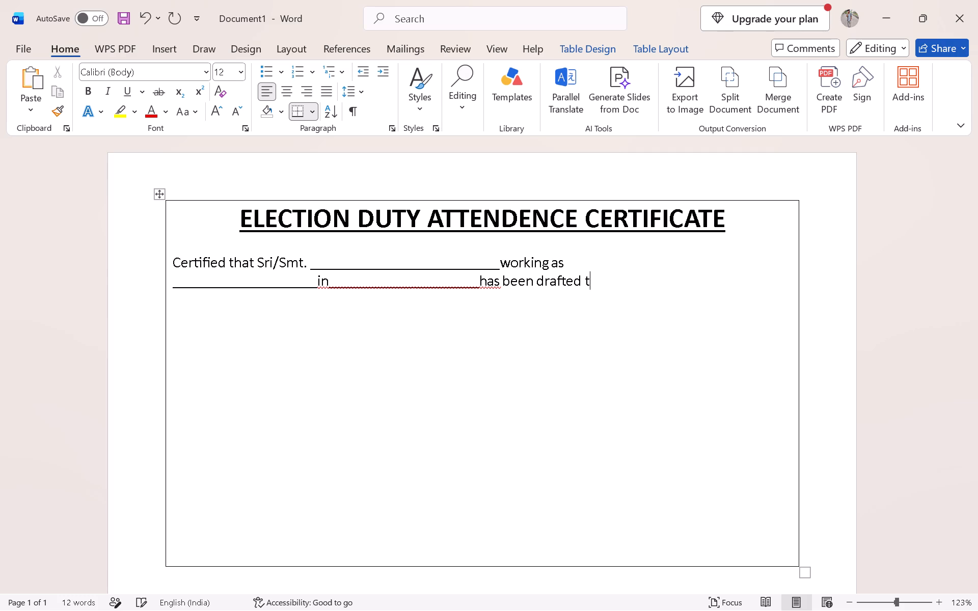
pyautogui.write('o')
pyautogui.press('space')
pyautogui.write('2N')
pyautogui.press('BackSpace')
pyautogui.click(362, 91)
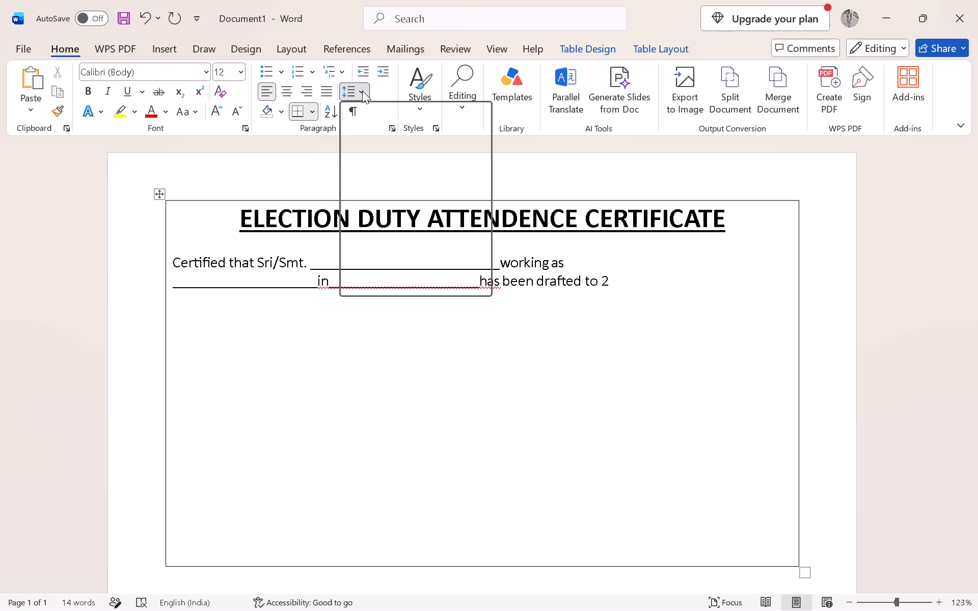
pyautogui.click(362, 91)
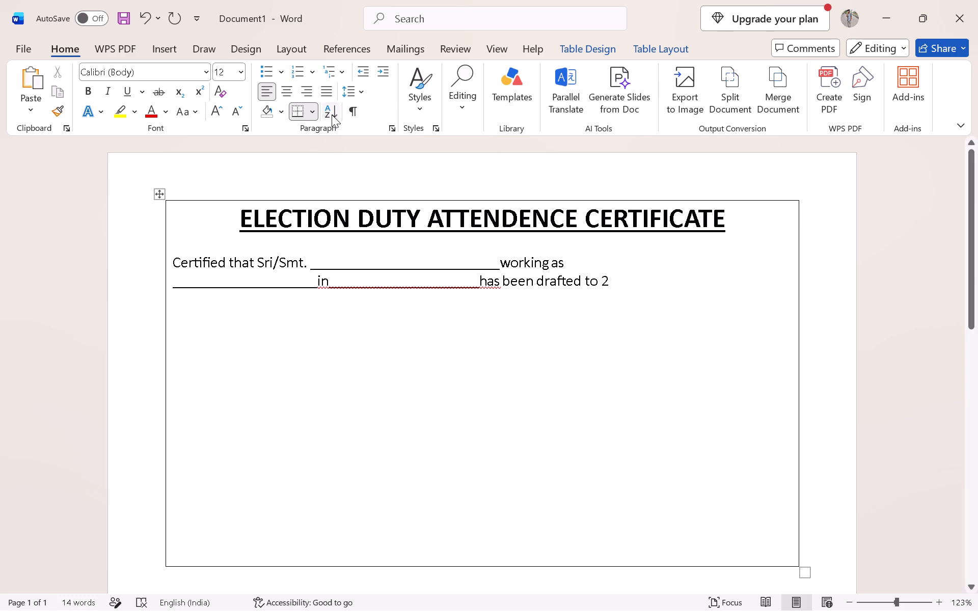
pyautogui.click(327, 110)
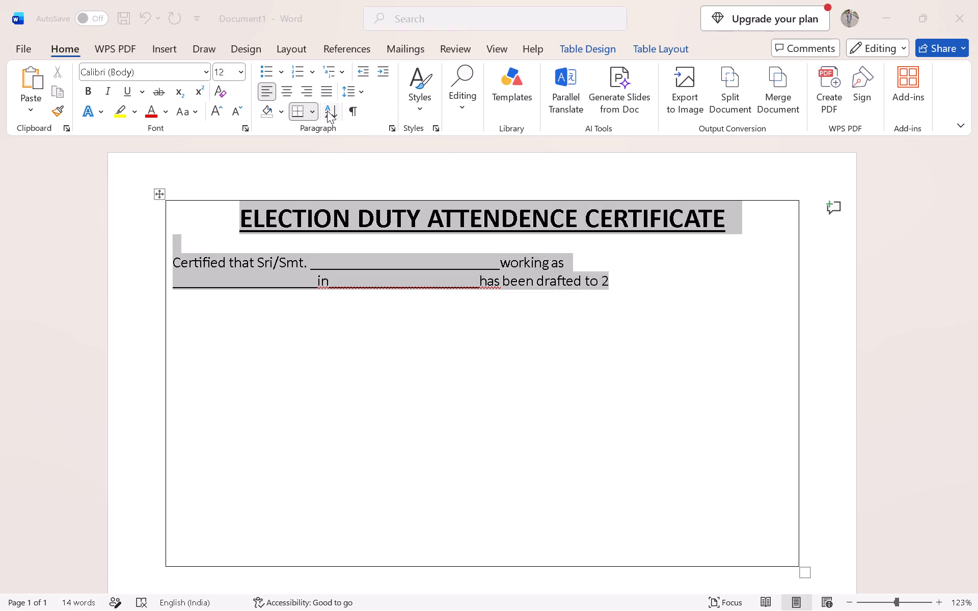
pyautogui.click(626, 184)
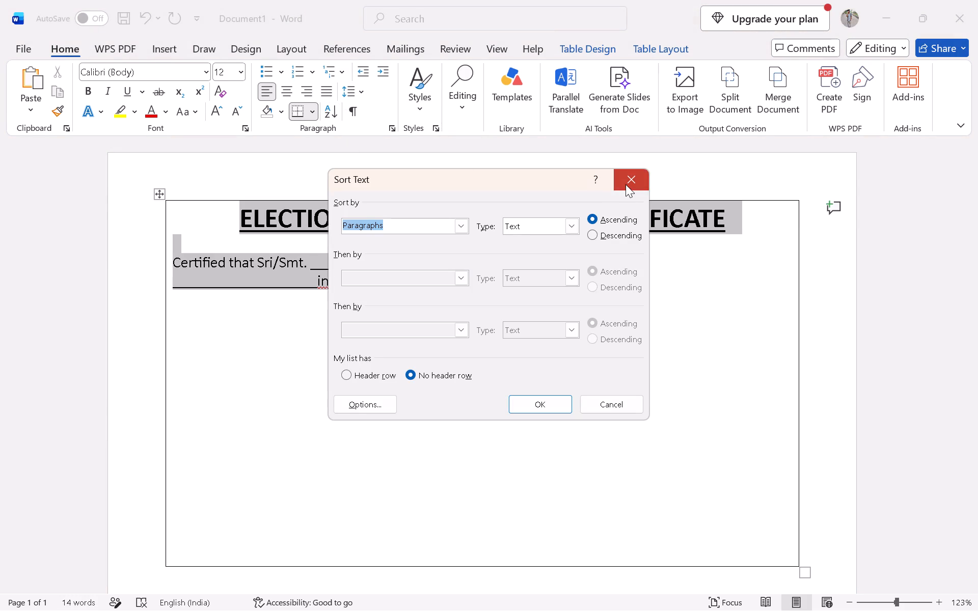
# Complete the number ending the second body line as the ordinal "2nd" with a superscript suffix.
pyautogui.click(627, 277)
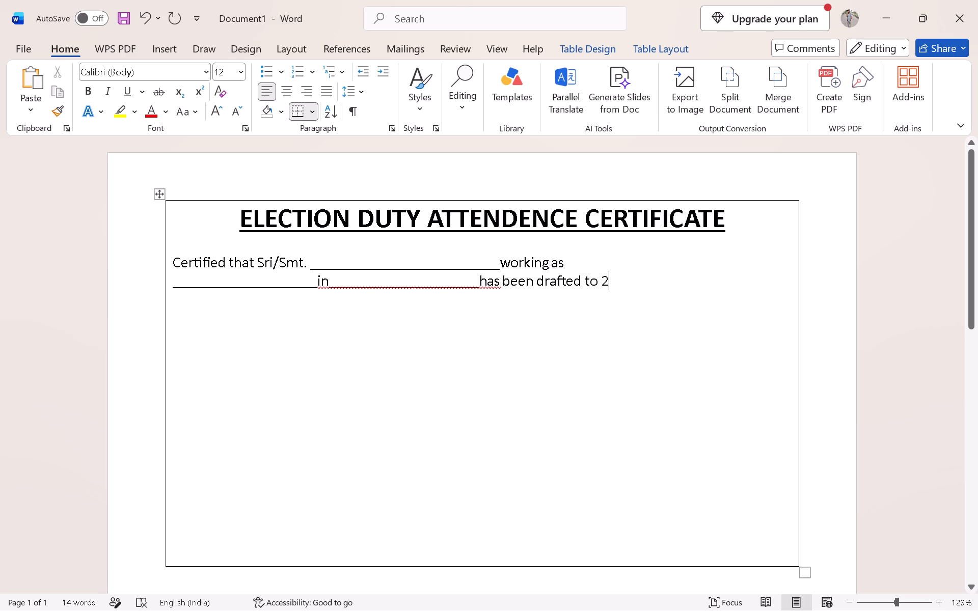
pyautogui.write('nd')
pyautogui.press('space')
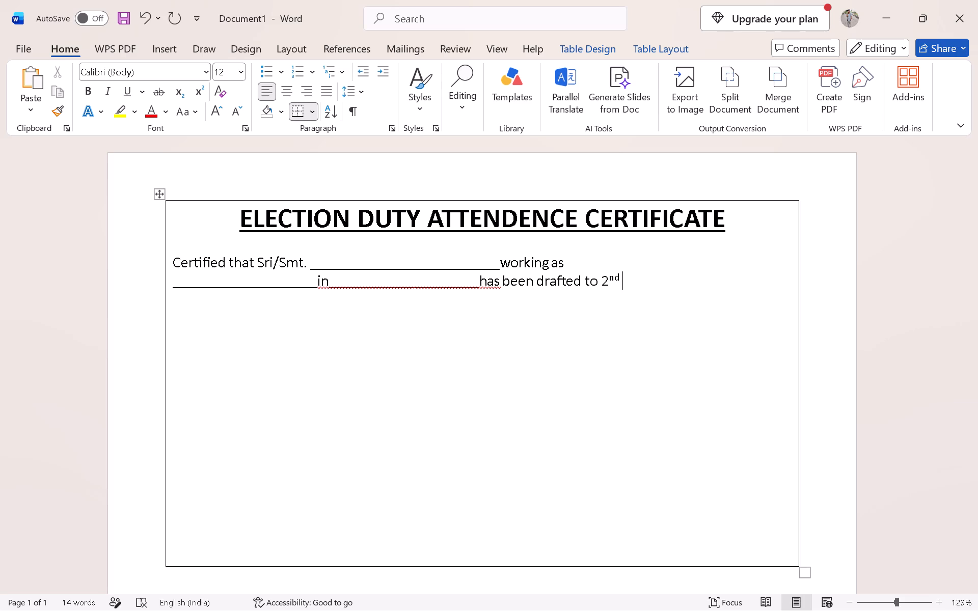
pyautogui.click(627, 277)
# Start a third body line with "Ordinary Election GP-2025".
pyautogui.press('Return')
pyautogui.write('Ordu')
pyautogui.press('BackSpace')
pyautogui.write('inary')
pyautogui.press('space')
pyautogui.write('Electuo')
pyautogui.press('BackSpace')
pyautogui.press('BackSpace')
pyautogui.write('ion')
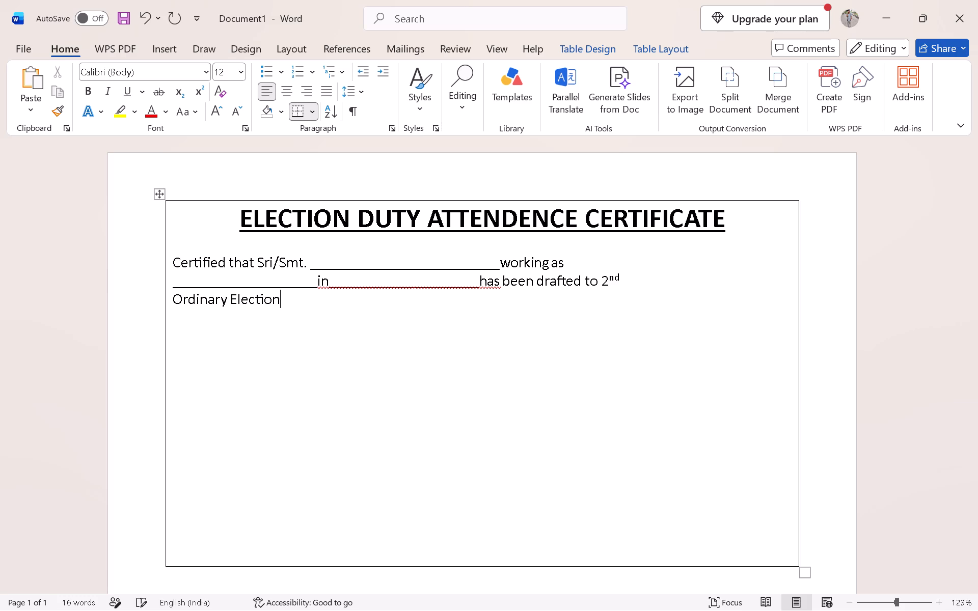
pyautogui.press('space')
pyautogui.write('GP')
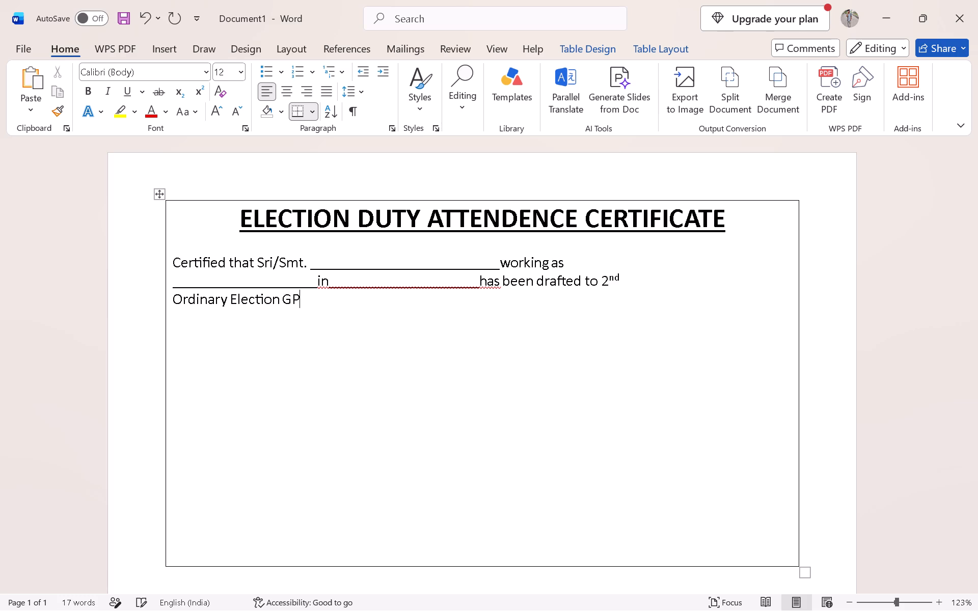
pyautogui.press('-')
pyautogui.write('2025')
# Continue the third body line with "Election Duties Duties Conducted From".
pyautogui.press('space')
pyautogui.write('Election')
pyautogui.press('space')
pyautogui.write('Duties')
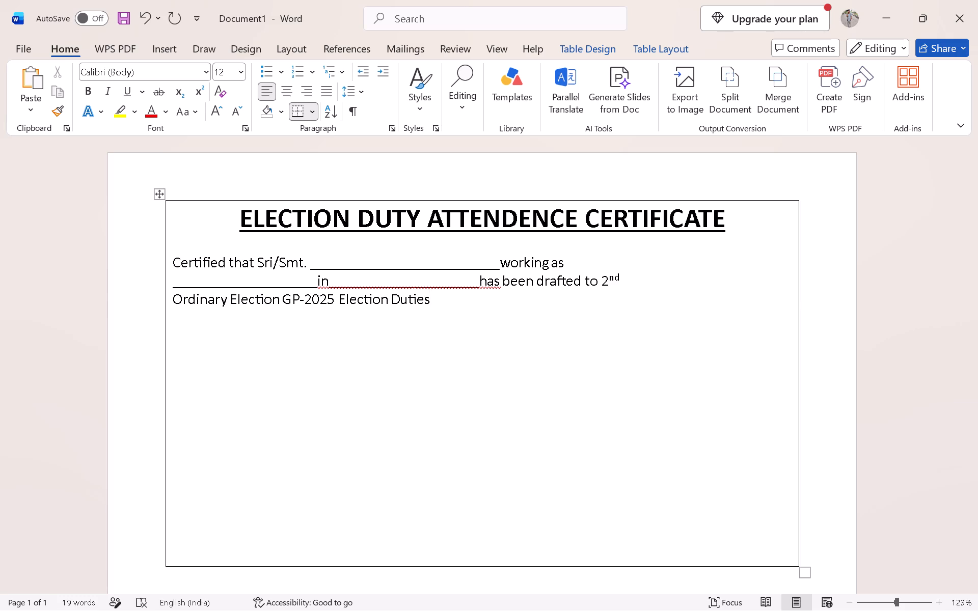
pyautogui.press('space')
pyautogui.write('Duties')
pyautogui.press('space')
pyautogui.write('C')
pyautogui.write('onducted')
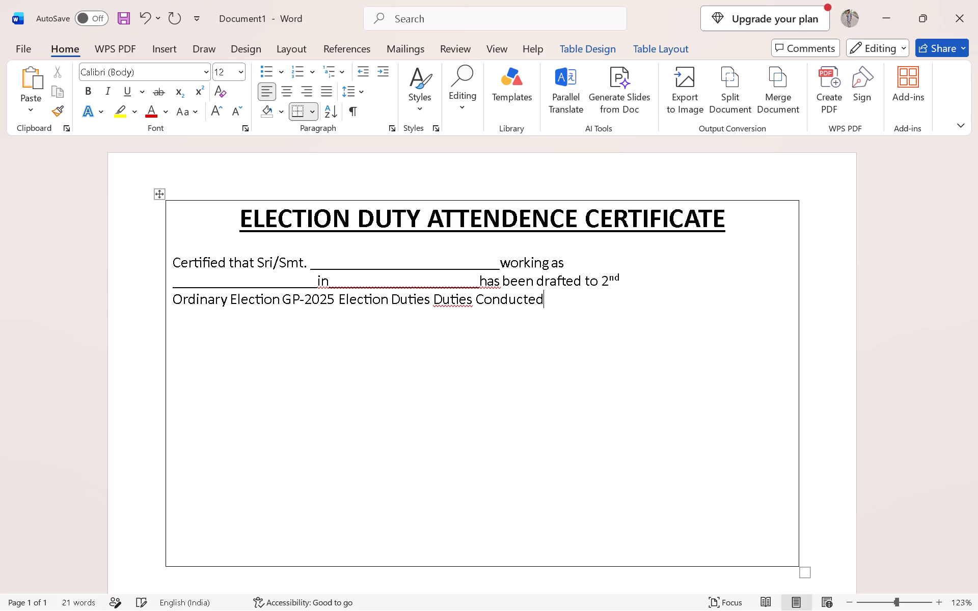
pyautogui.press('space')
pyautogui.write('Fr')
pyautogui.write('om')
pyautogui.press('space')
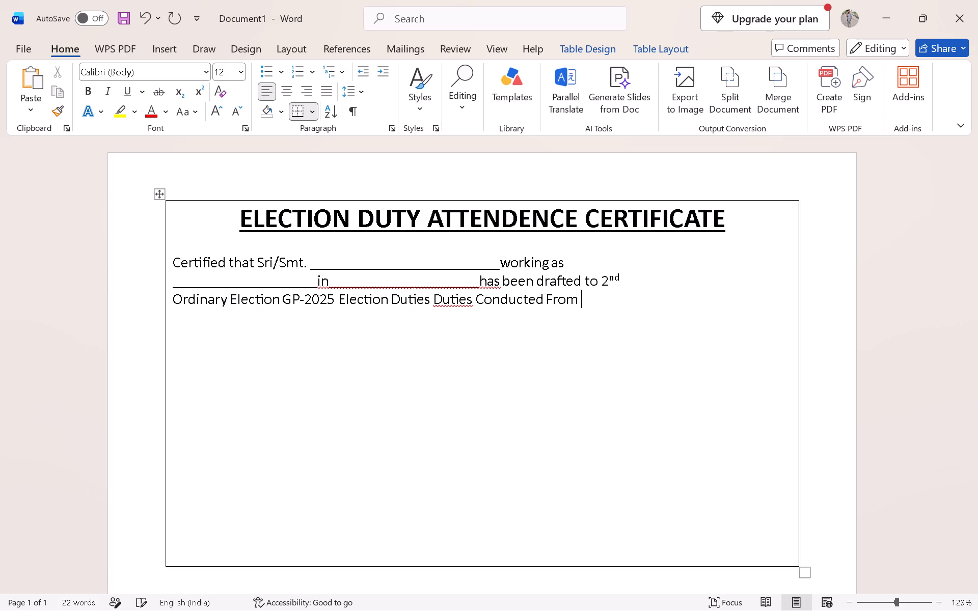
# Add the start date blank "__/__/2025" after "From" on the third body line.
pyautogui.write('_______')
pyautogui.press('BackSpace')
pyautogui.press('BackSpace')
pyautogui.press('BackSpace')
pyautogui.press('BackSpace')
pyautogui.press('BackSpace')
pyautogui.press('/')
pyautogui.write('___')
pyautogui.press('BackSpace')
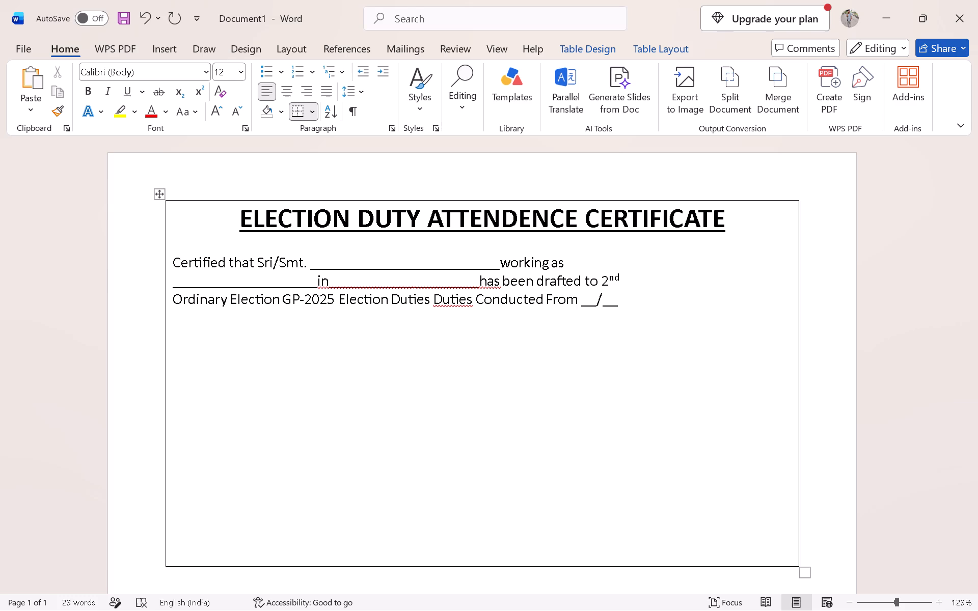
pyautogui.press('/')
pyautogui.write('202')
pyautogui.press('5')
# End the third body line with "to" and start a fourth line with the end date blank "__/__/2025".
pyautogui.press('space')
pyautogui.write('to')
pyautogui.press('Return')
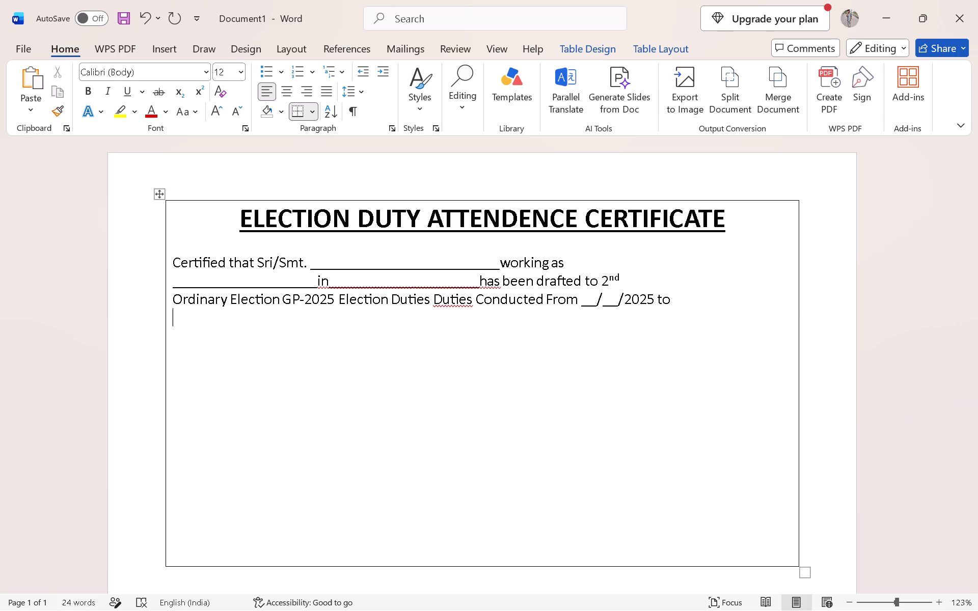
pyautogui.write('__')
pyautogui.press('/')
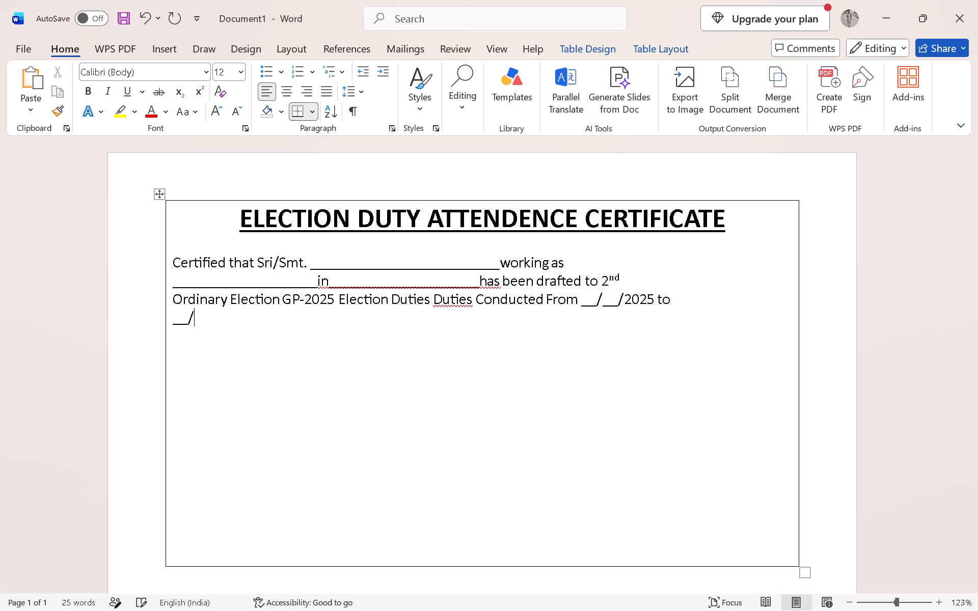
pyautogui.write('__')
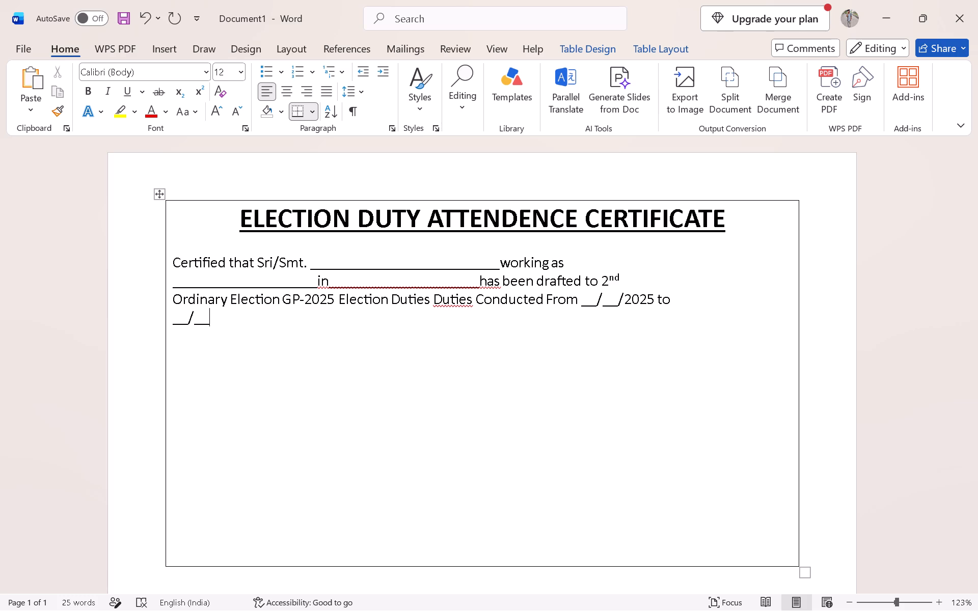
pyautogui.hotkey('shift', '?')
pyautogui.press('BackSpace')
pyautogui.press('/')
pyautogui.write('2025')
pyautogui.press('space')
# Continue the fourth body line with "as the Presiding Officer/" after the end date blank.
pyautogui.write('as the p')
pyautogui.press('BackSpace')
pyautogui.write('Partio')
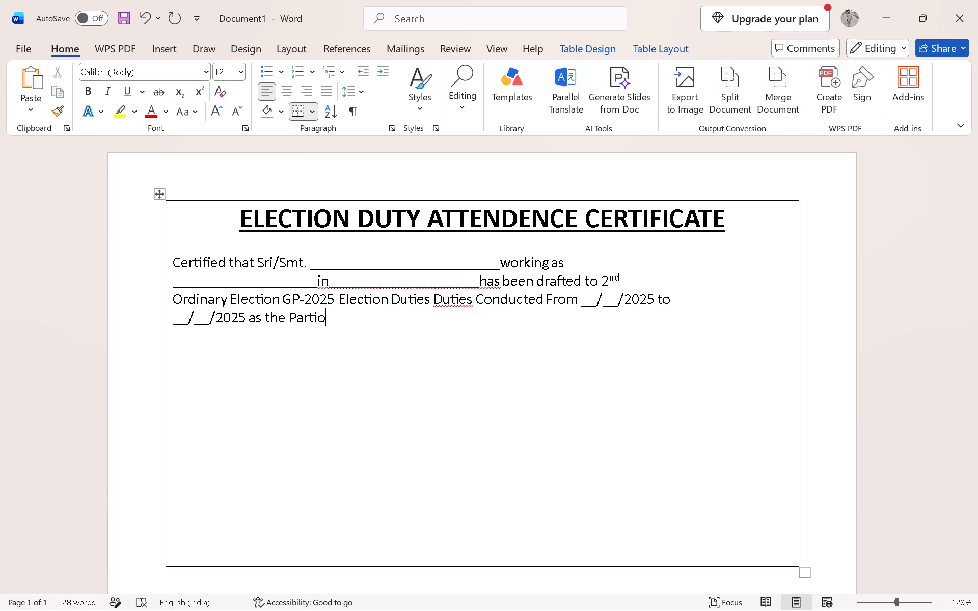
pyautogui.press('BackSpace')
pyautogui.press('BackSpace')
pyautogui.press('BackSpace')
pyautogui.press('BackSpace')
pyautogui.press('BackSpace')
pyautogui.write('res')
pyautogui.write('iding')
pyautogui.press('space')
pyautogui.write('Officer')
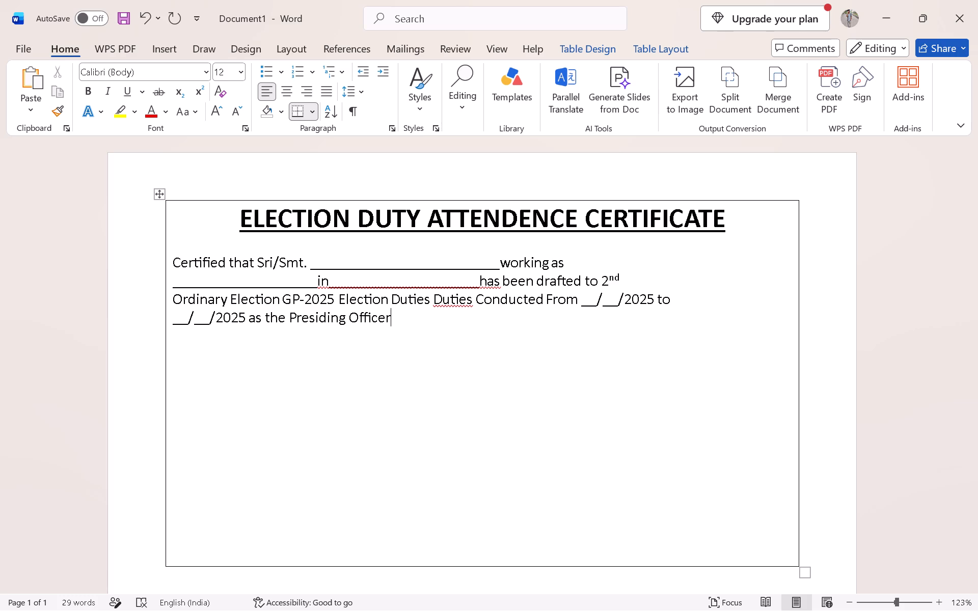
pyautogui.press('/')
# Add "Asst. Presiding Officer/" at the end of the fourth body line.
pyautogui.click(654, 299)
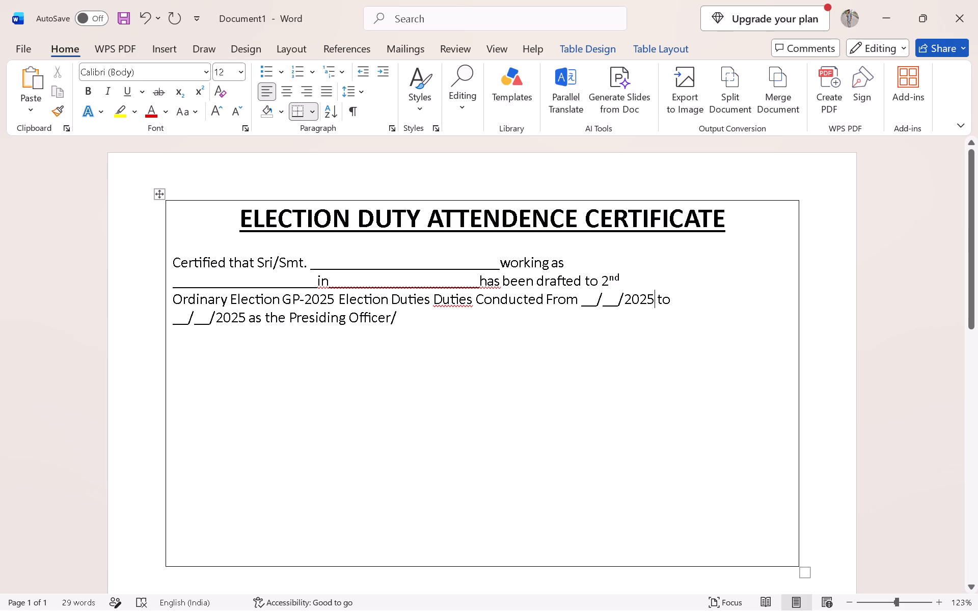
pyautogui.click(528, 317)
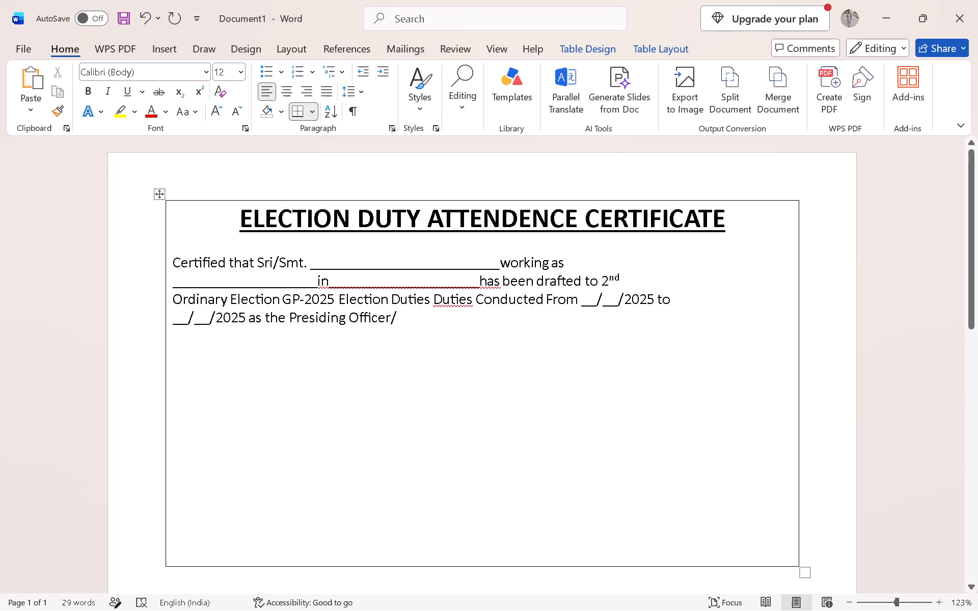
pyautogui.click(507, 324)
pyautogui.write('Asst')
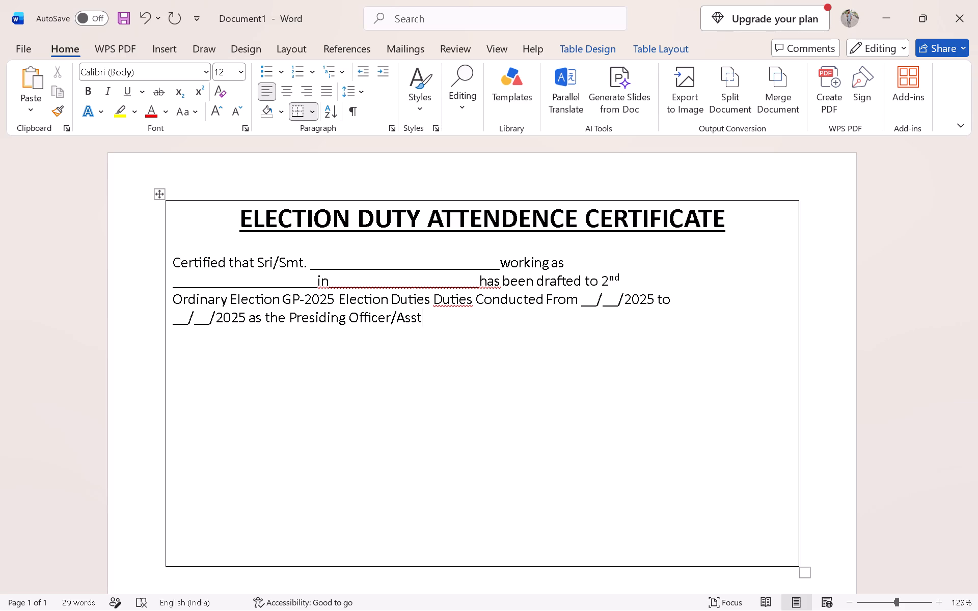
pyautogui.write('. P')
pyautogui.write('residing')
pyautogui.press('space')
pyautogui.write('Officer')
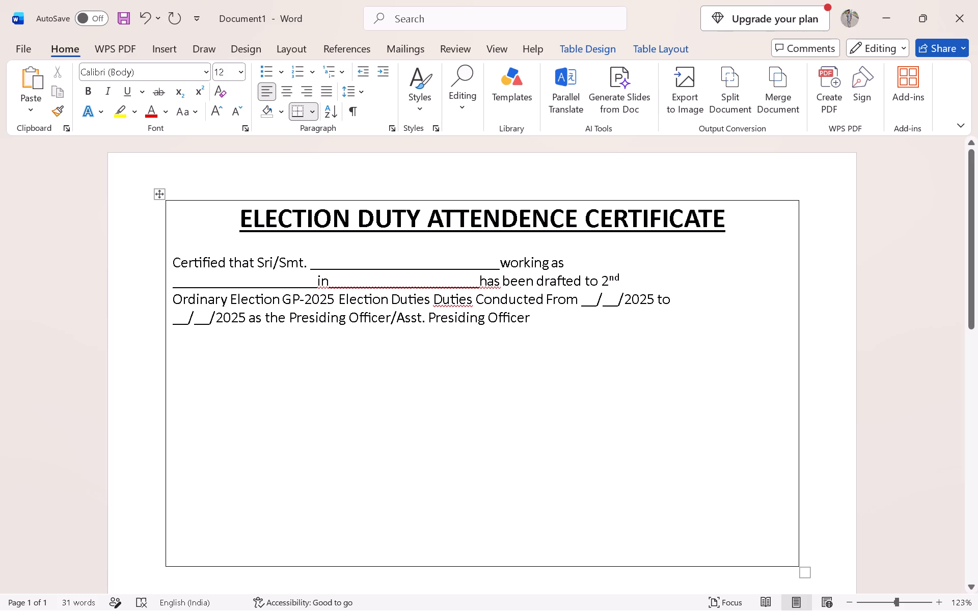
pyautogui.press('/')
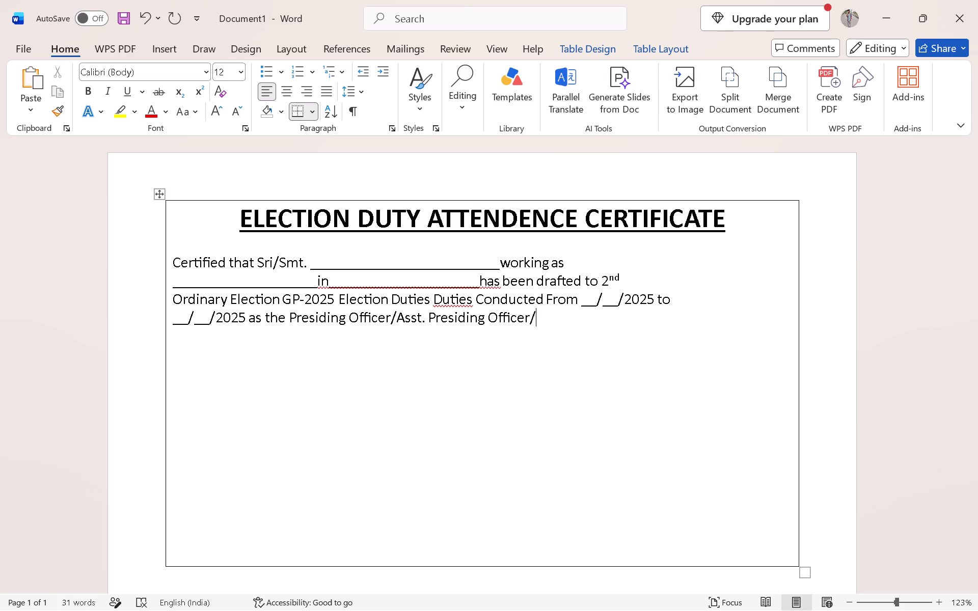
# End the fourth body line with "Polling" and start a fifth line with "Officer".
pyautogui.hotkey('shift', '{')
pyautogui.press('BackSpace')
pyautogui.press('p')
pyautogui.press('BackSpace')
pyautogui.write('Polling')
pyautogui.press('space')
pyautogui.hotkey('shift', 'o')
pyautogui.press('BackSpace')
pyautogui.press('BackSpace')
pyautogui.press('Return')
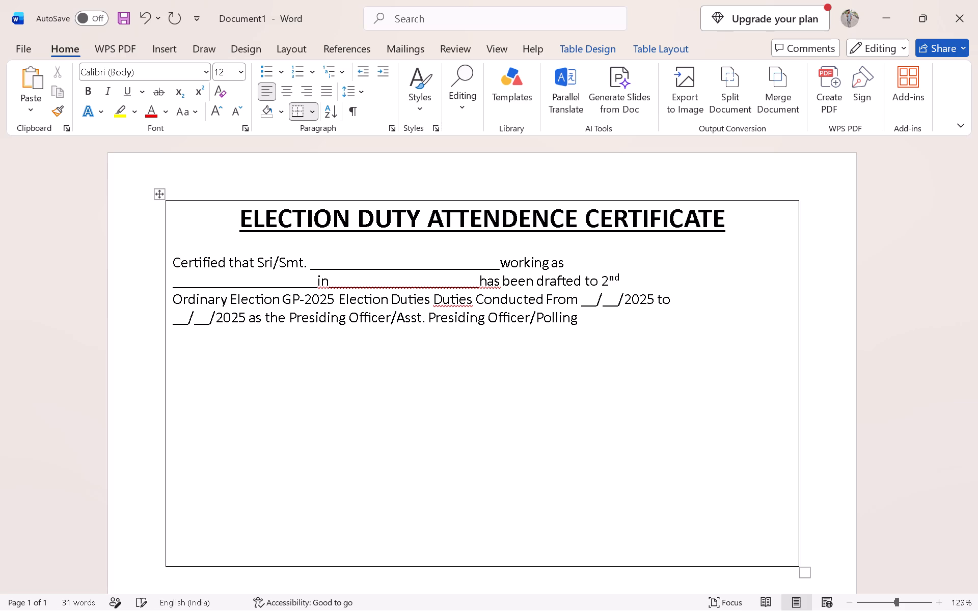
pyautogui.write('Officer')
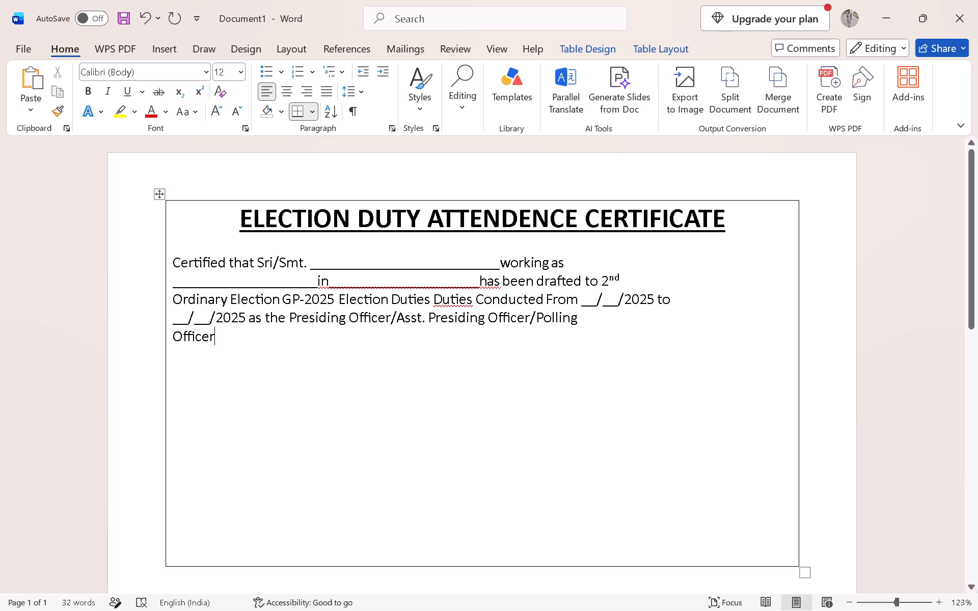
# Insert single spaces before "working" on the first body line, and around "in" and before "has" on the second.
pyautogui.click(309, 269)
pyautogui.press('Right')
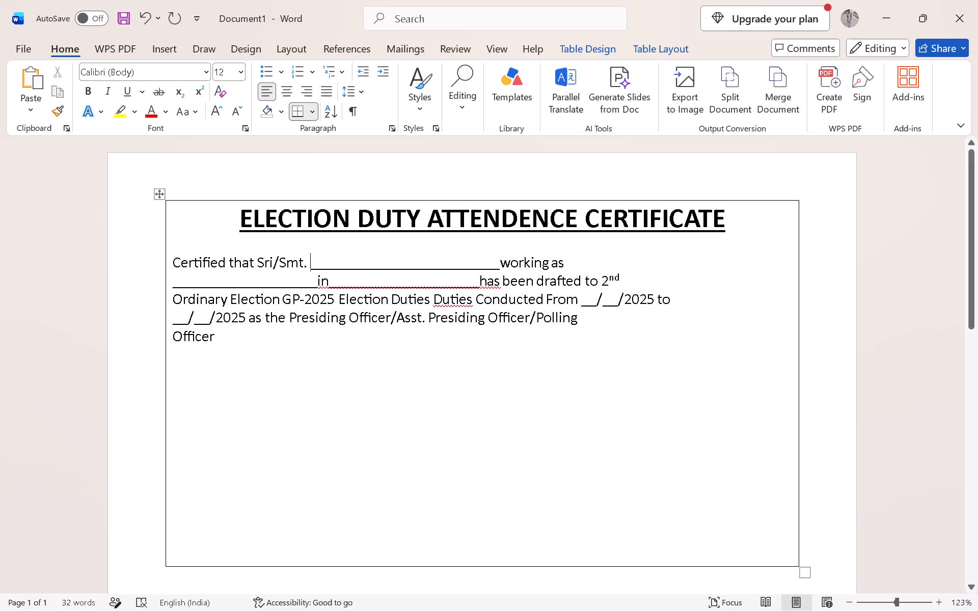
pyautogui.click(503, 265)
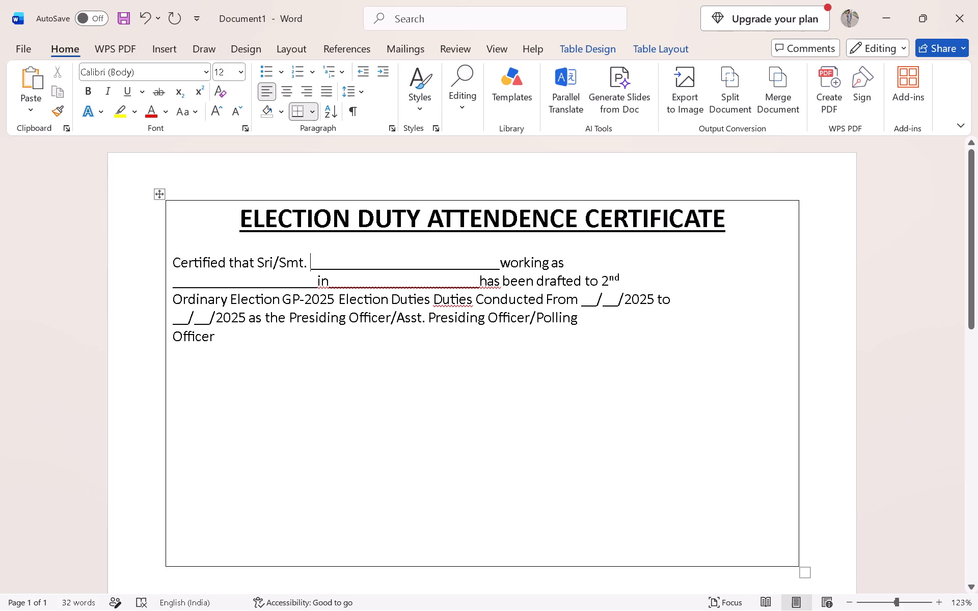
pyautogui.press('space')
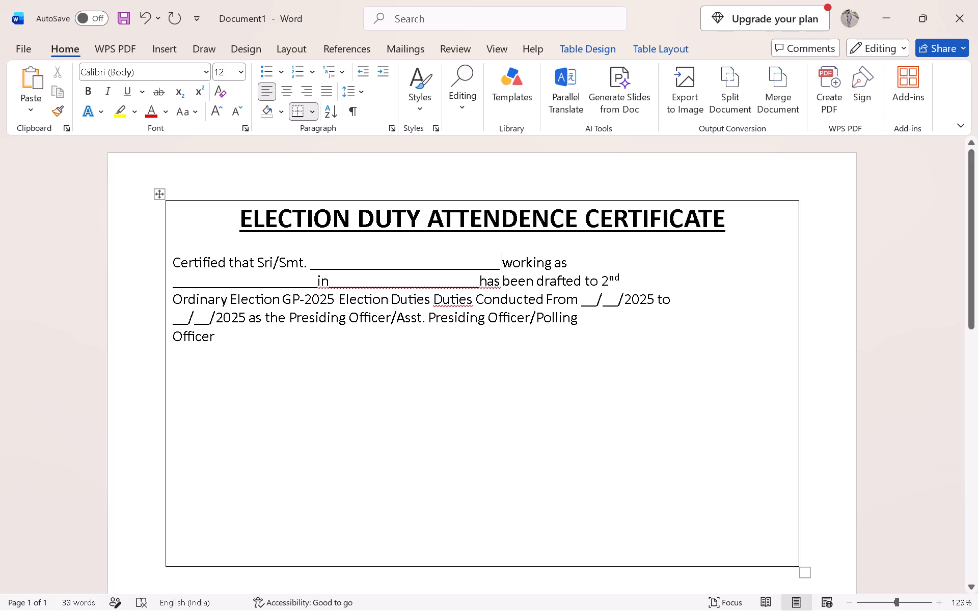
pyautogui.click(316, 285)
pyautogui.press('space')
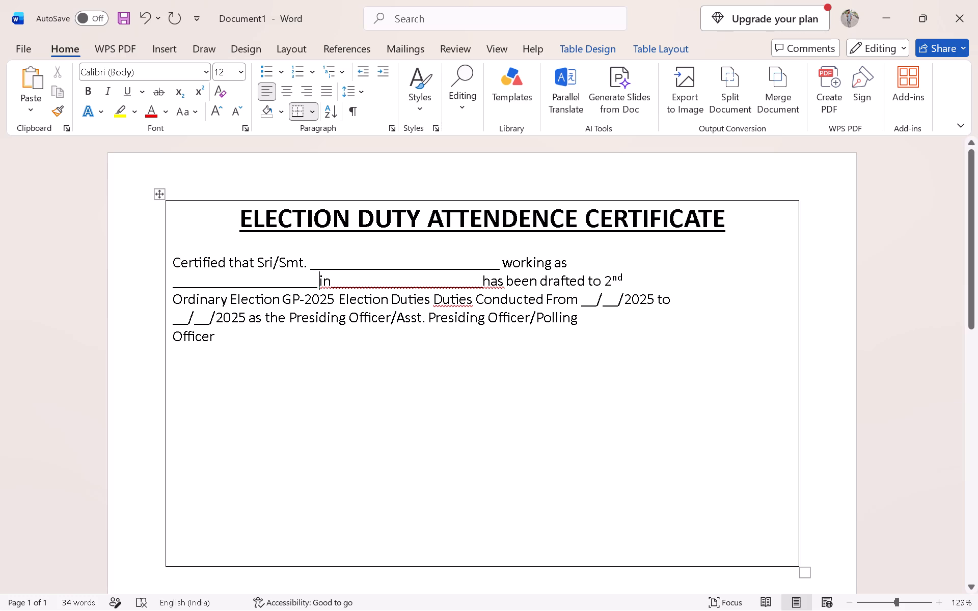
pyautogui.click(332, 285)
pyautogui.press('space')
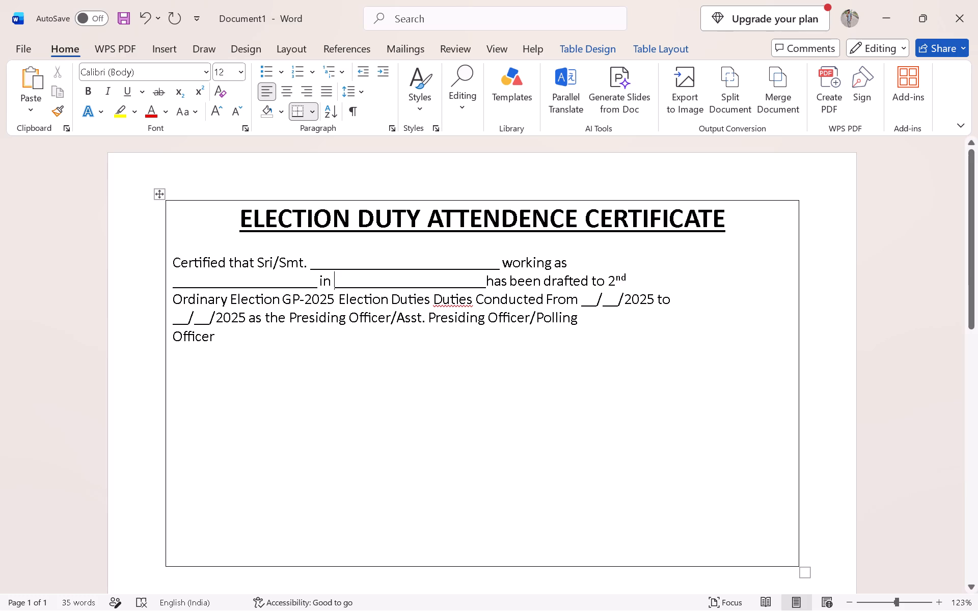
pyautogui.click(487, 284)
pyautogui.press('space')
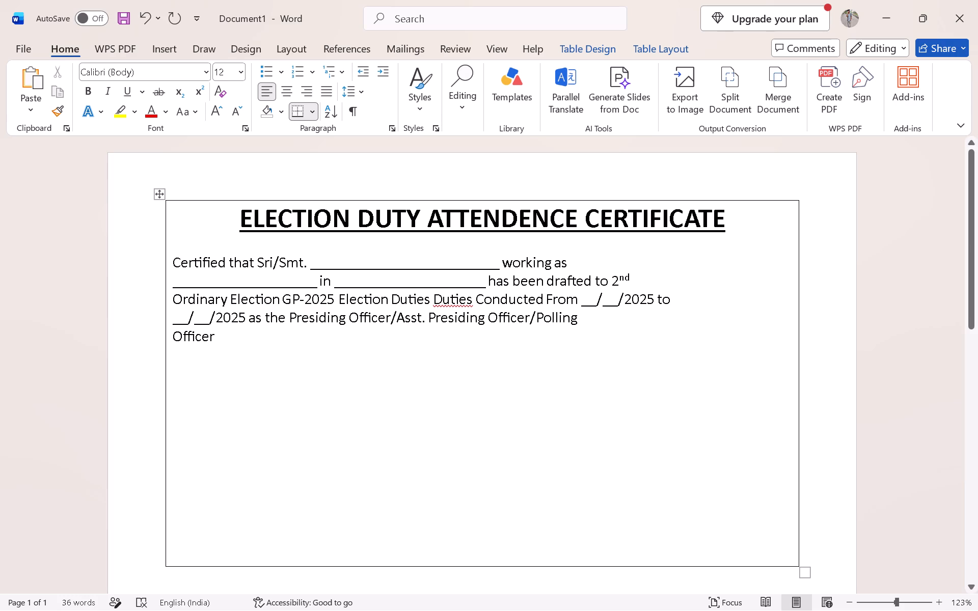
# Insert a single space before each slash in the start and end date blanks on the third and fourth body lines.
pyautogui.click(596, 296)
pyautogui.click(596, 296)
pyautogui.press('space')
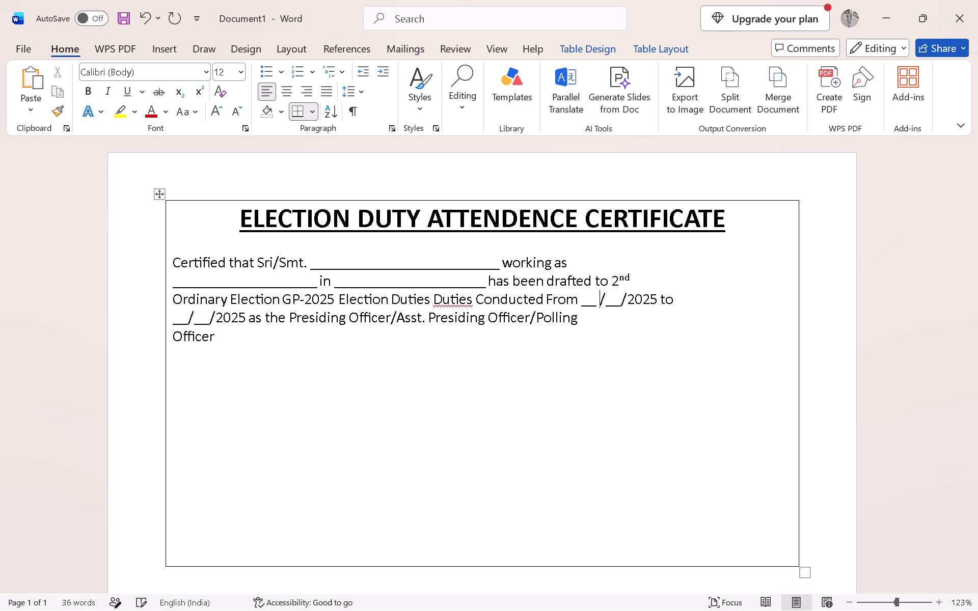
pyautogui.click(624, 302)
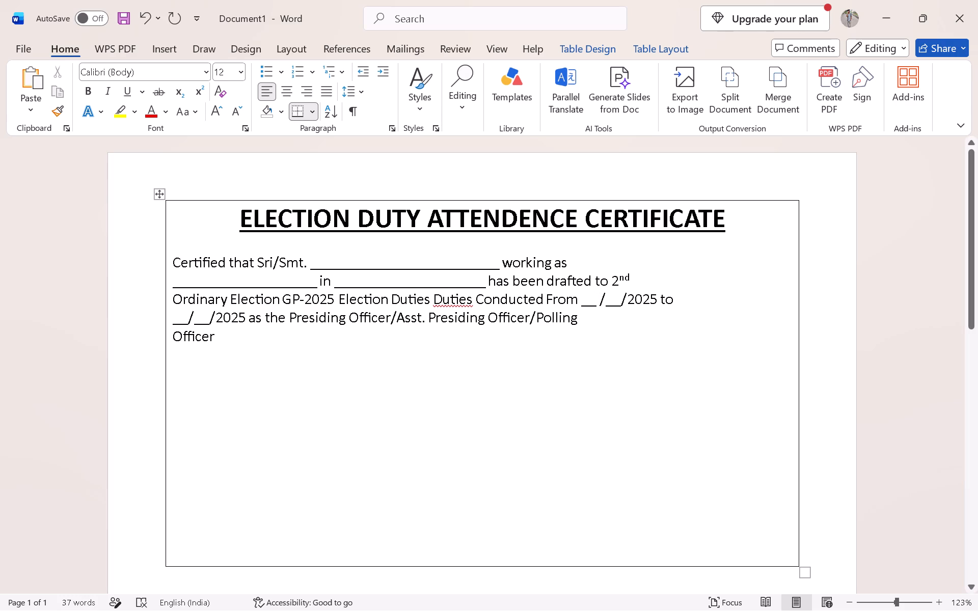
pyautogui.press('Left')
pyautogui.press('space')
pyautogui.click(189, 321)
pyautogui.press('space')
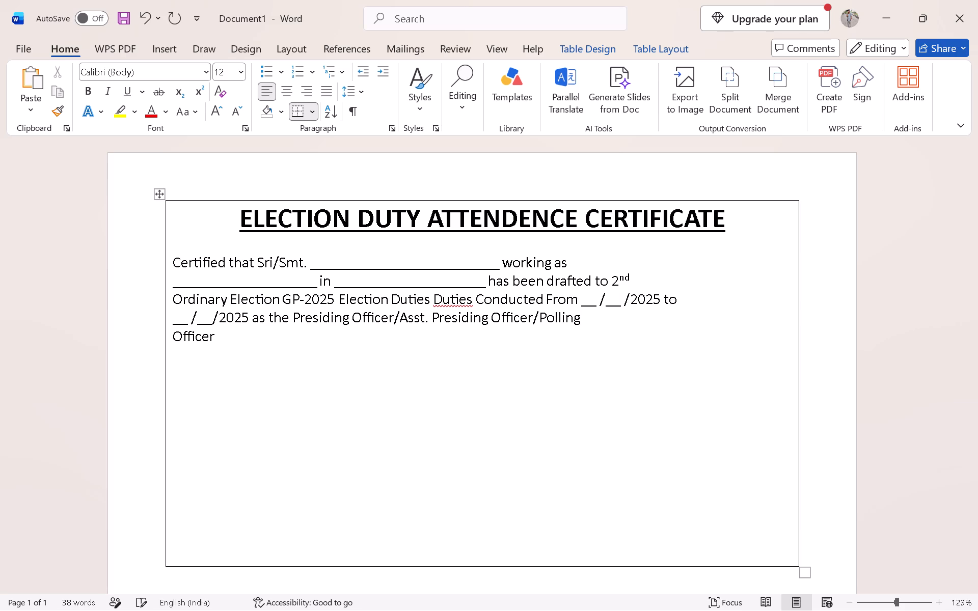
pyautogui.click(209, 320)
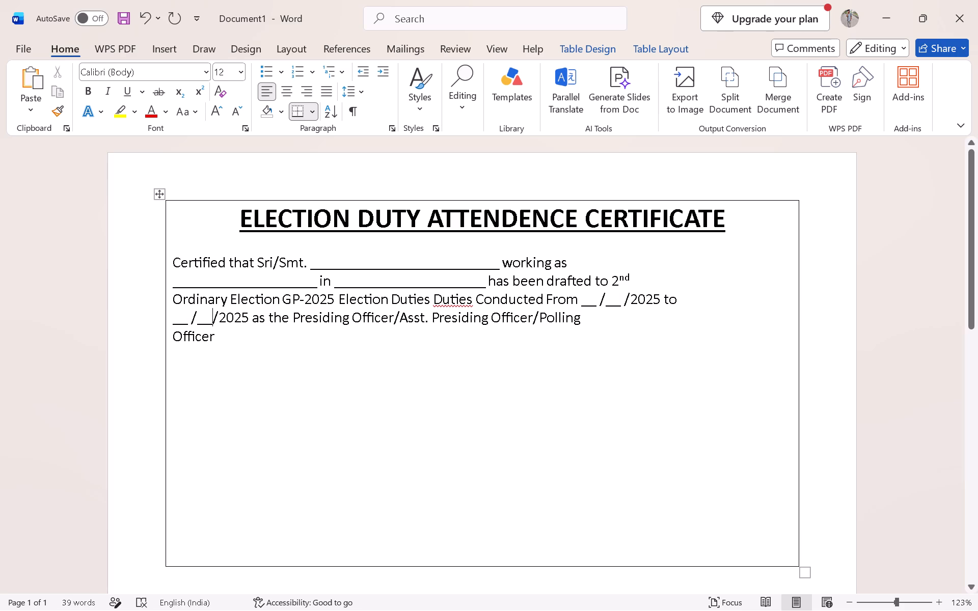
pyautogui.press('Right')
pyautogui.press('Left')
pyautogui.press('space')
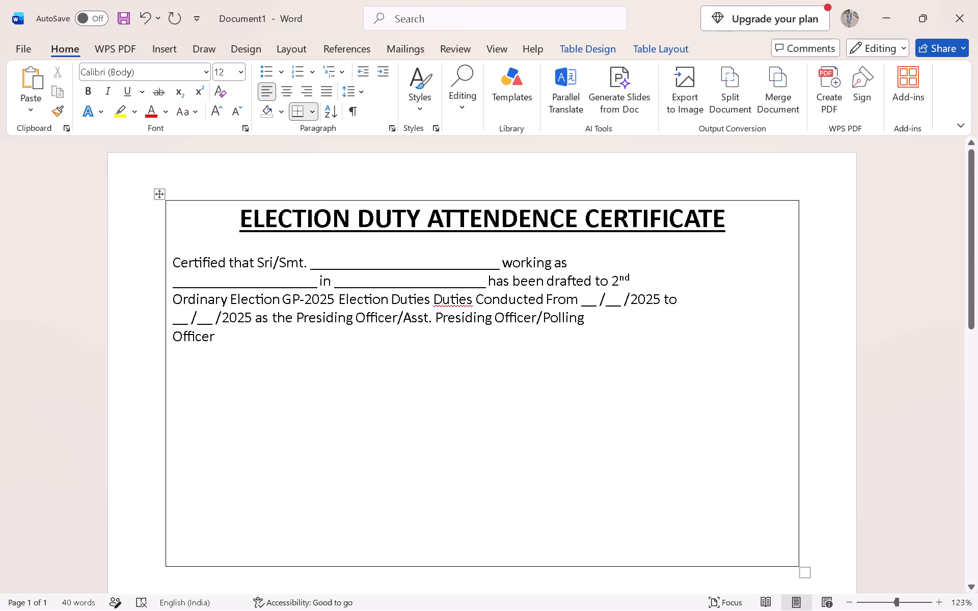
# Continue the fifth body line after "Officer" with an 18-underscore blank, "at Polling Station No:" and a 12-underscore blank.
pyautogui.click(238, 344)
pyautogui.press('space')
pyautogui.write('_______________')
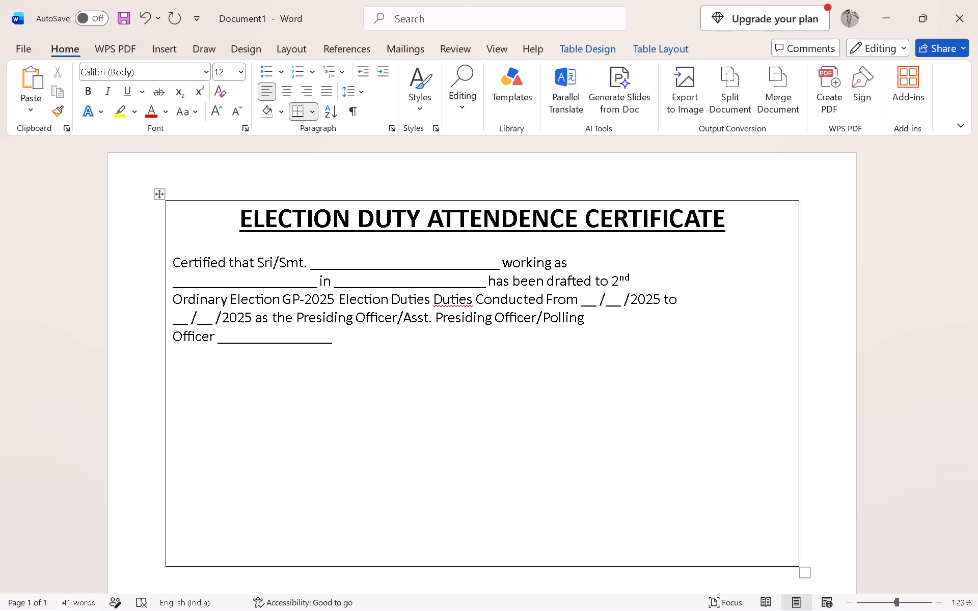
pyautogui.write('___ at Polling s')
pyautogui.press('BackSpace')
pyautogui.write('Station nO')
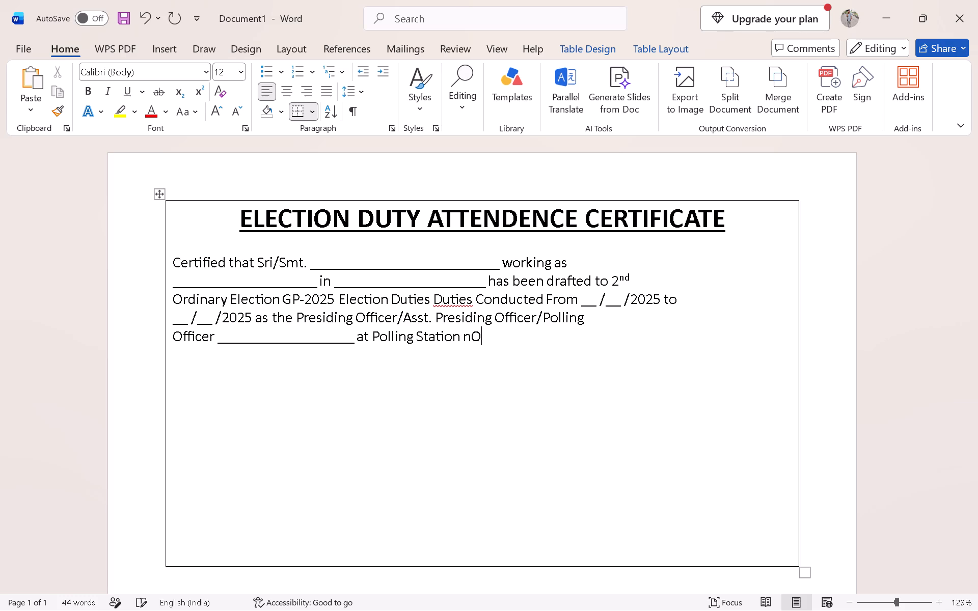
pyautogui.press('BackSpace')
pyautogui.press('BackSpace')
pyautogui.hotkey('shift', 'n')
pyautogui.press('o')
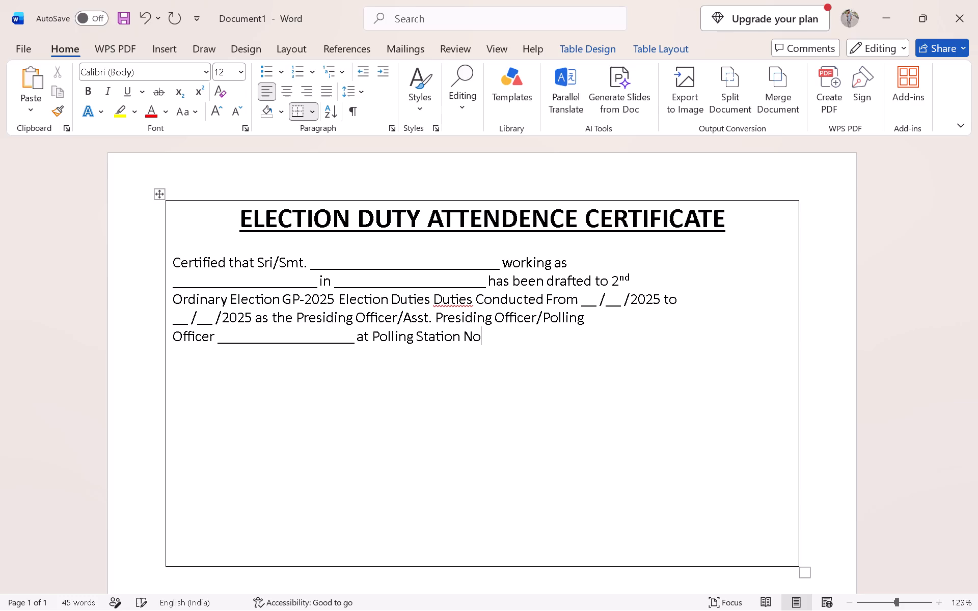
pyautogui.hotkey('shift', ':')
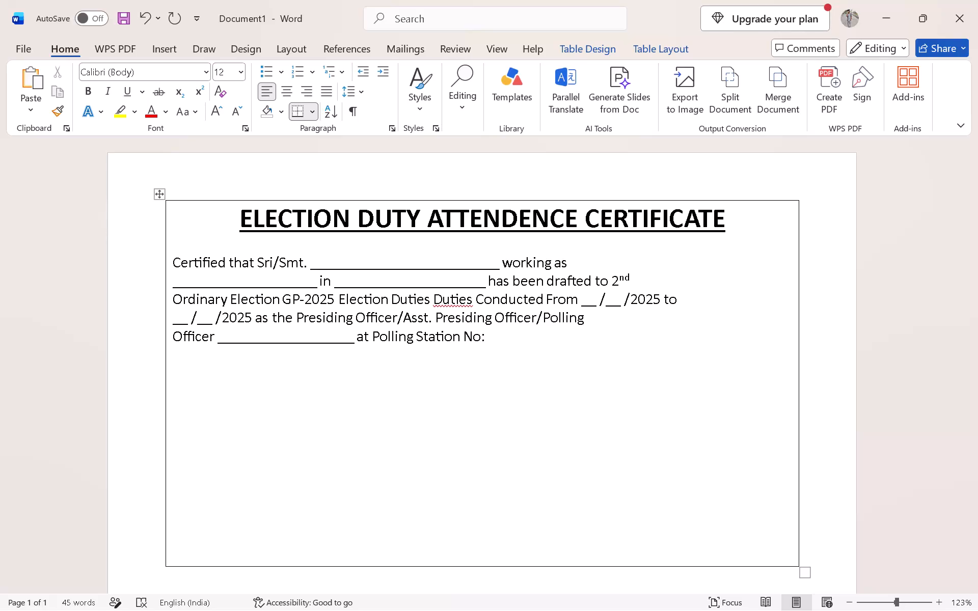
pyautogui.press('space')
pyautogui.write('___________')
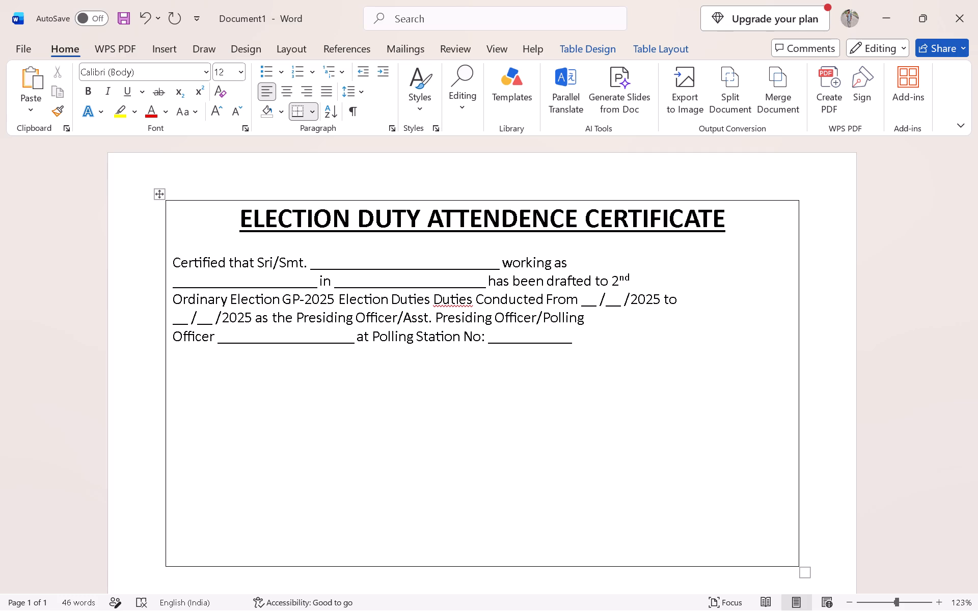
pyautogui.hotkey('shift', '_')
# Start a sixth body line with "Village:" followed by a 15-underscore blank.
pyautogui.press('Return')
pyautogui.write('Villal')
pyautogui.press('BackSpace')
pyautogui.write('ge')
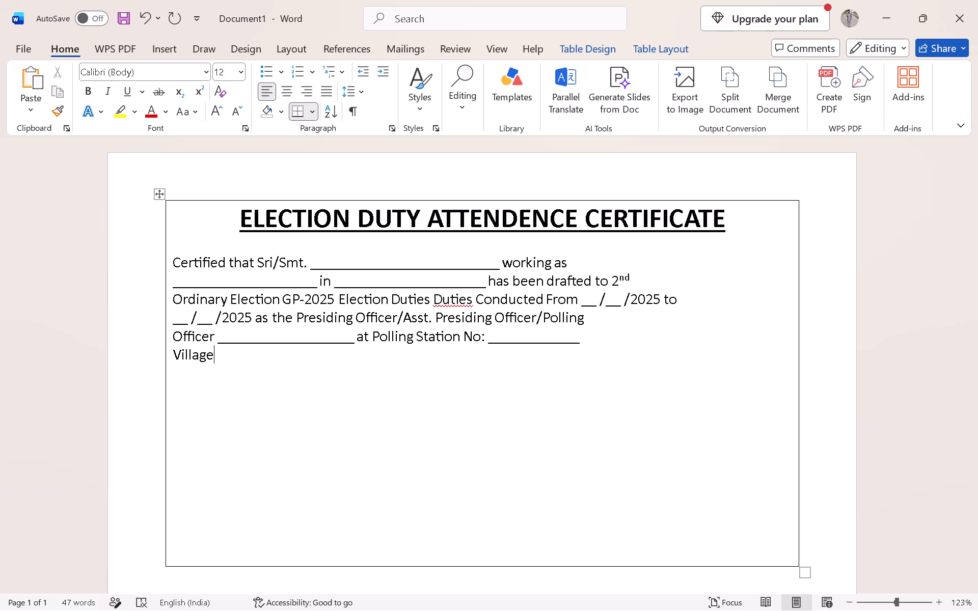
pyautogui.write(':')
pyautogui.press('space')
pyautogui.write('_______________')
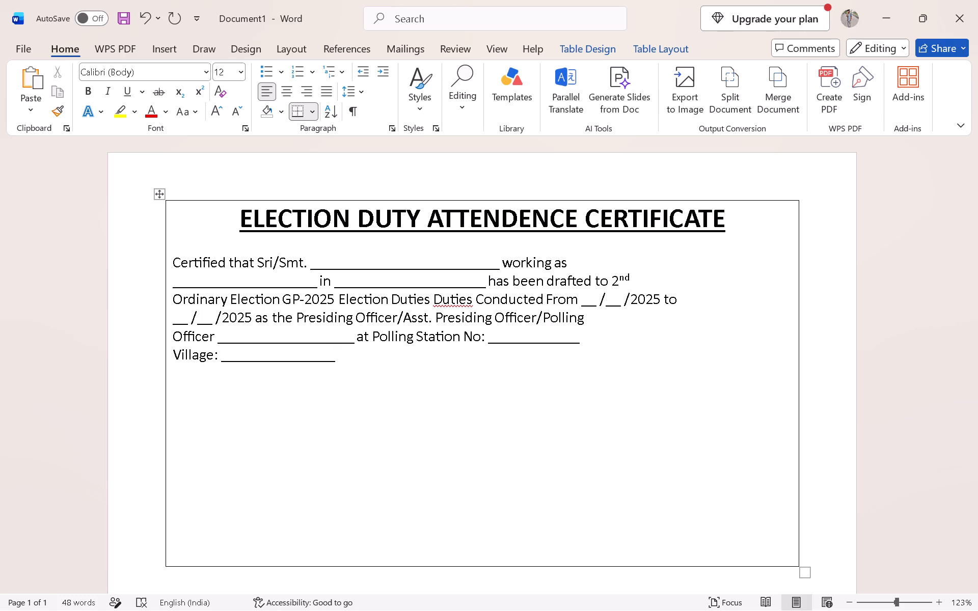
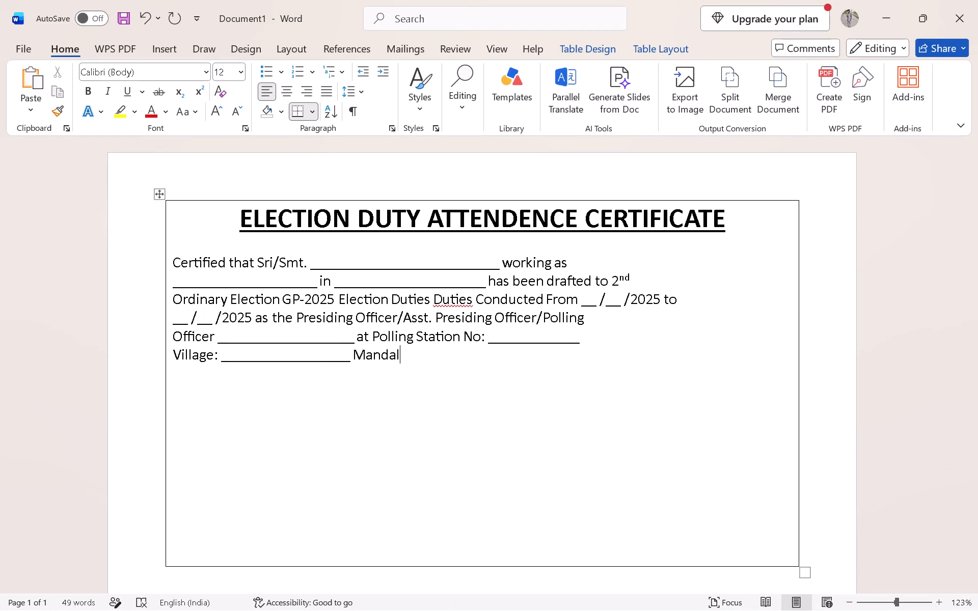
# Complete the "Mandal" label on the sixth body line with a colon, a space and a 13-underscore blank.
pyautogui.hotkey('shift', ':')
pyautogui.press('space')
pyautogui.write('____________')
pyautogui.hotkey('shift', '_')
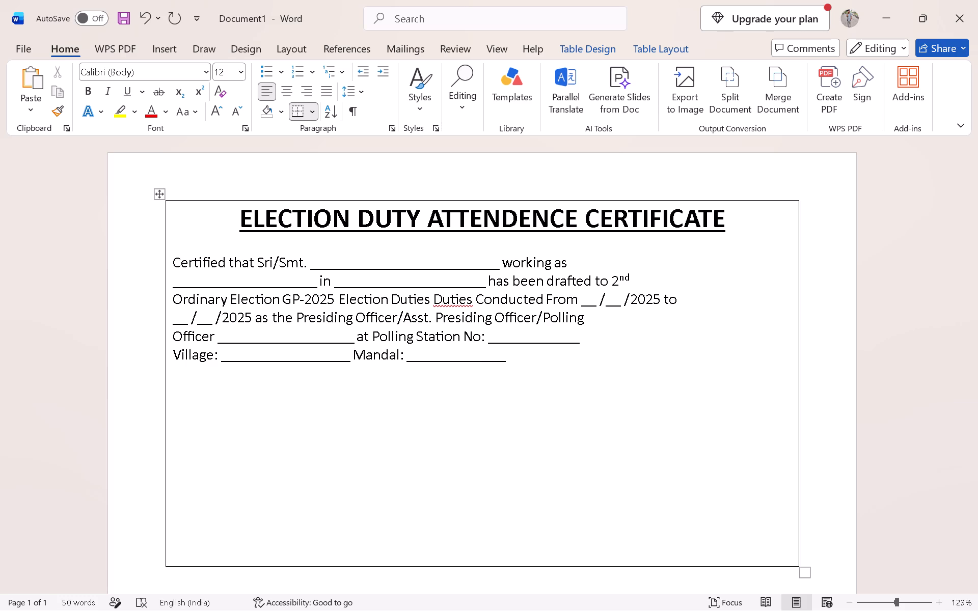
# Leave a wide gap after the Mandal blank and add "District:" on the same line.
pyautogui.press('space')
pyautogui.press('space')
pyautogui.press('space')
pyautogui.press('space')
pyautogui.press('space')
pyautogui.press('space')
pyautogui.press('space')
pyautogui.press('space')
pyautogui.press('space')
pyautogui.press('space')
pyautogui.press('space')
pyautogui.press('BackSpace')
pyautogui.press('BackSpace')
pyautogui.press('BackSpace')
pyautogui.press('BackSpace')
pyautogui.press('BackSpace')
pyautogui.press('BackSpace')
pyautogui.press('BackSpace')
pyautogui.press('BackSpace')
pyautogui.press('BackSpace')
pyautogui.write('Distr')
pyautogui.write('ict')
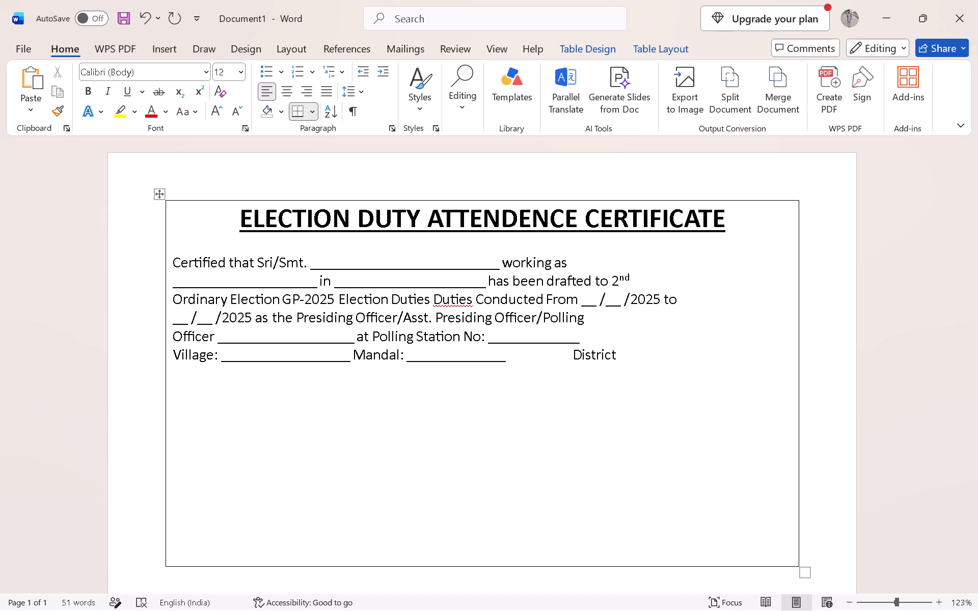
pyautogui.press('BackSpace')
pyautogui.press('BackSpace')
pyautogui.press('BackSpace')
pyautogui.write('ict')
pyautogui.hotkey('shift', ':')
# Start a seventh body line with an underscore blank as long as the Village blank.
pyautogui.press('Return')
pyautogui.write('___')
pyautogui.write('__________')
pyautogui.hotkey('shift', '_')
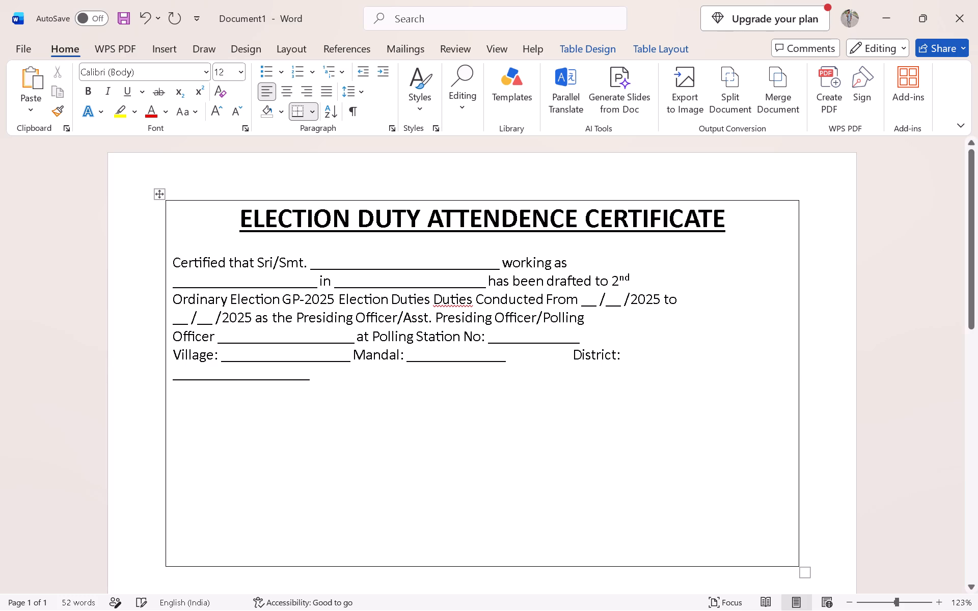
pyautogui.press('BackSpace')
# Set the font size of all seven body lines to 14.
pyautogui.moveTo(336, 381); pyautogui.dragTo(166, 262)
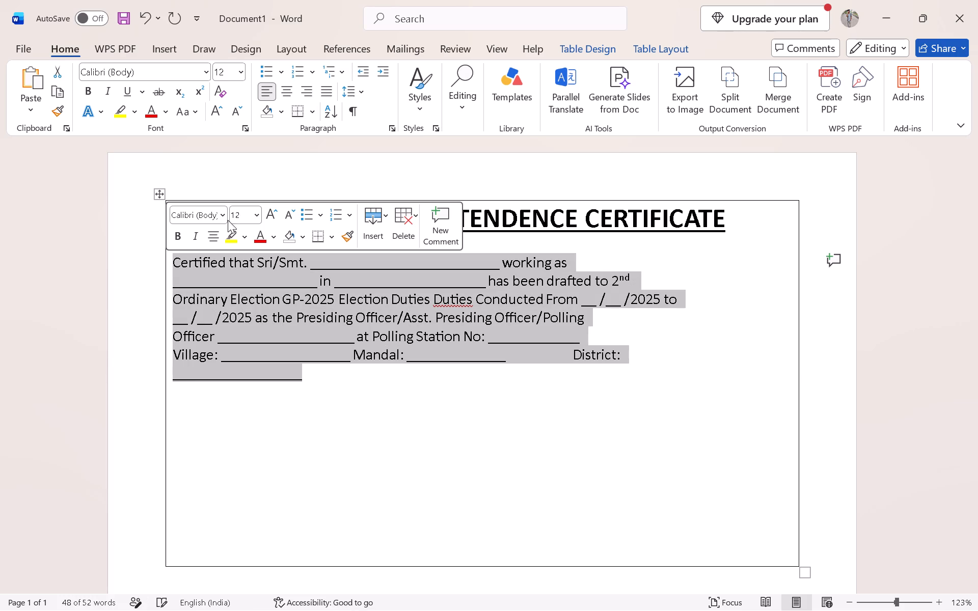
pyautogui.click(235, 74)
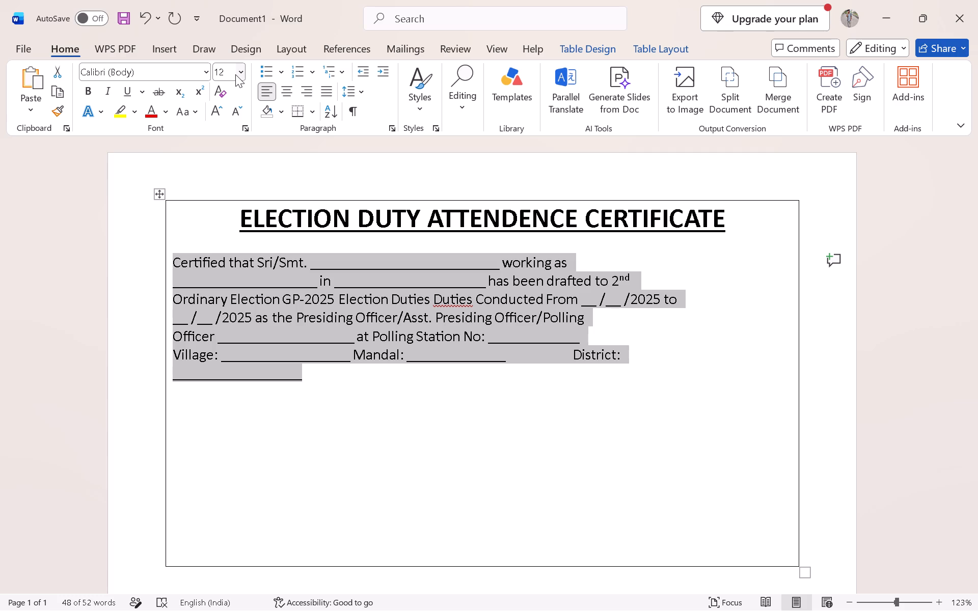
pyautogui.click(242, 66)
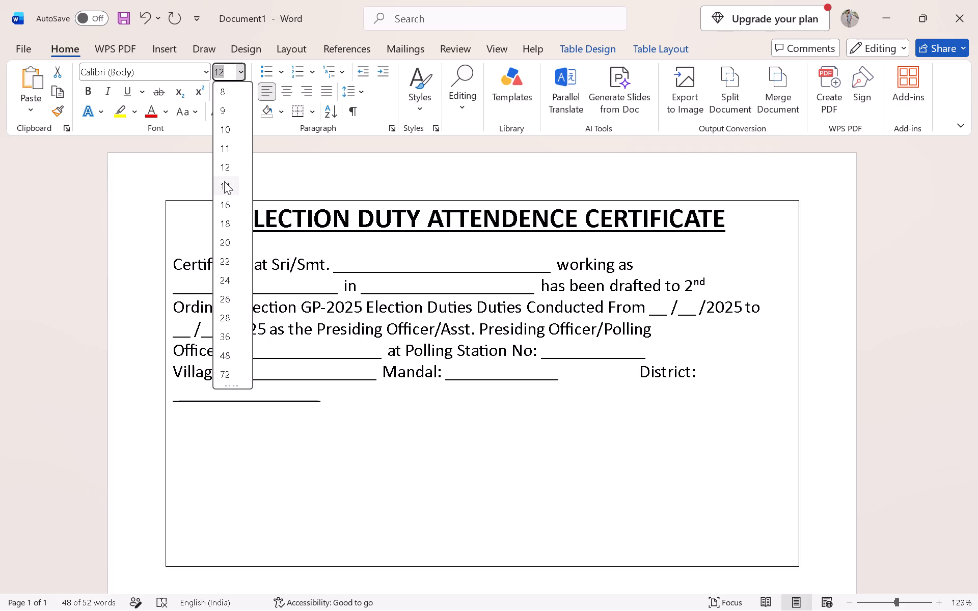
pyautogui.click(224, 181)
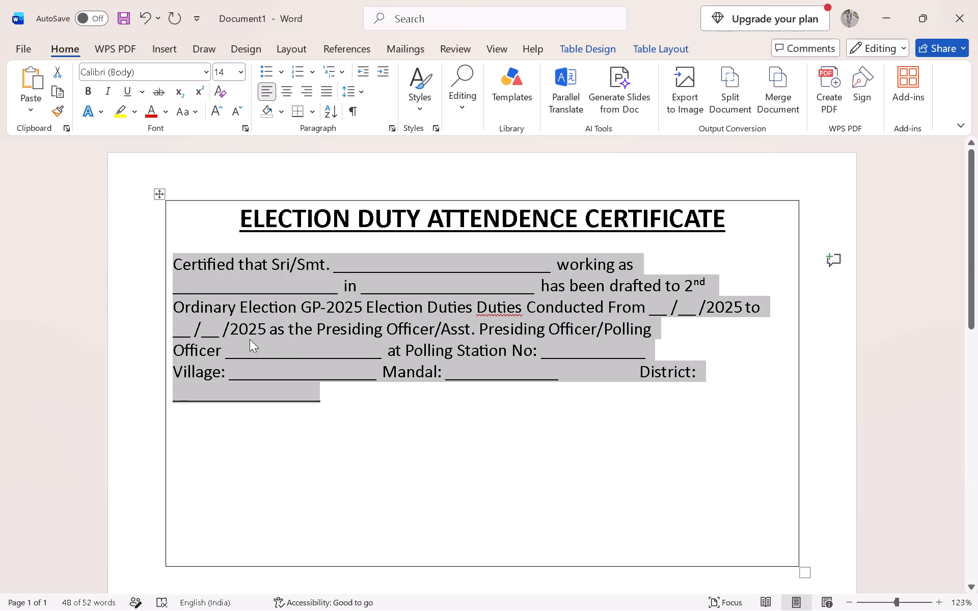
# Add a new table row below the certificate cell.
pyautogui.press('Tab')
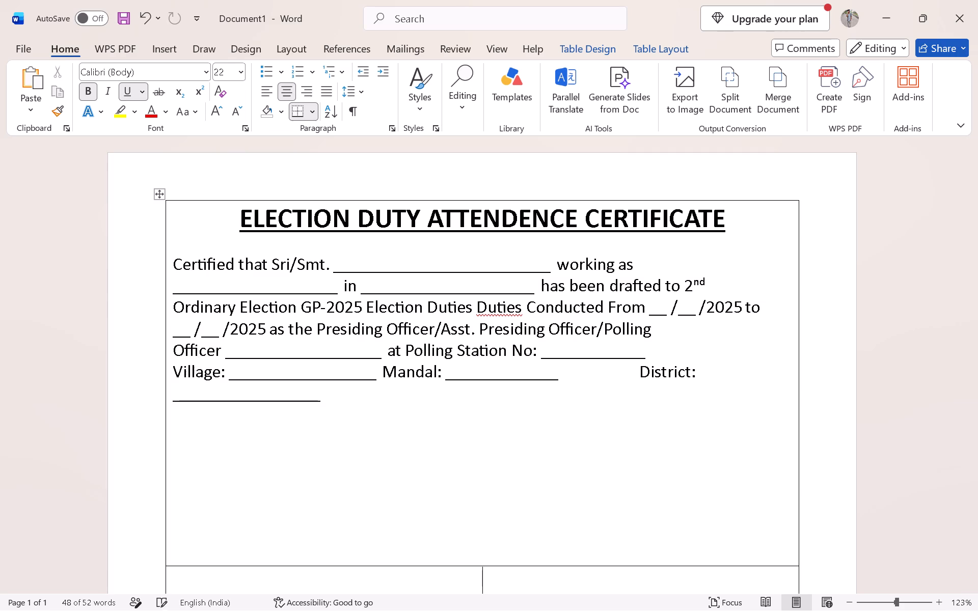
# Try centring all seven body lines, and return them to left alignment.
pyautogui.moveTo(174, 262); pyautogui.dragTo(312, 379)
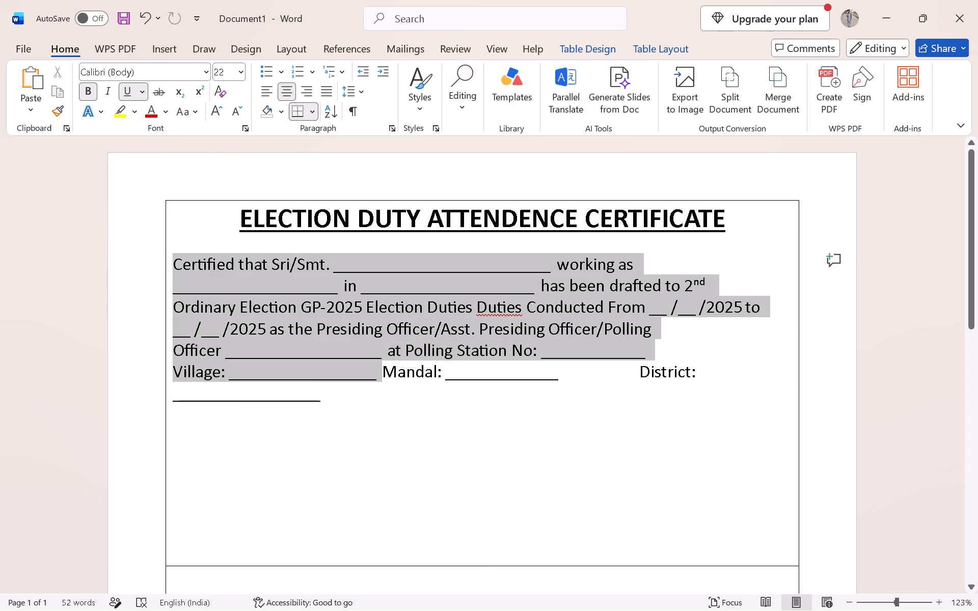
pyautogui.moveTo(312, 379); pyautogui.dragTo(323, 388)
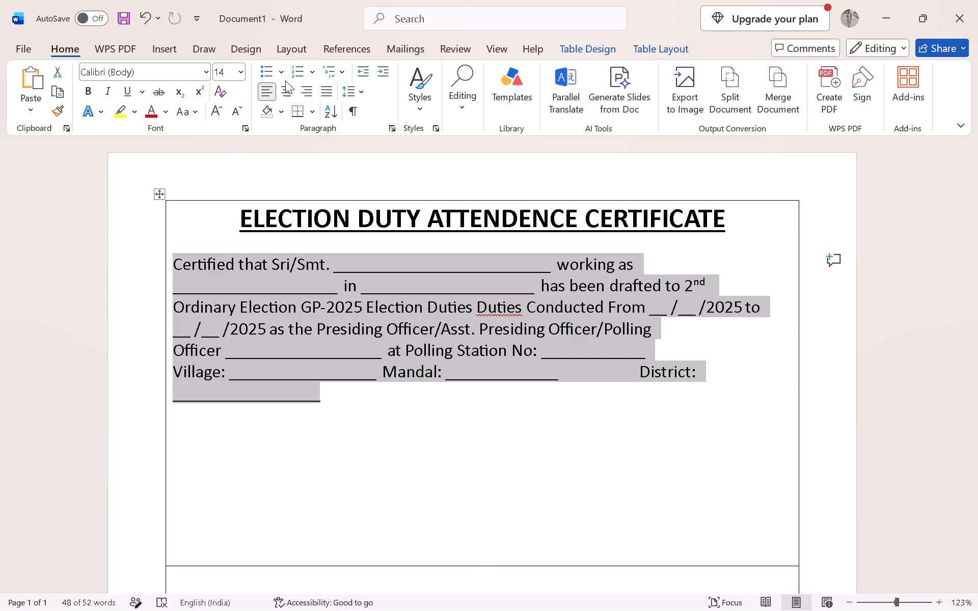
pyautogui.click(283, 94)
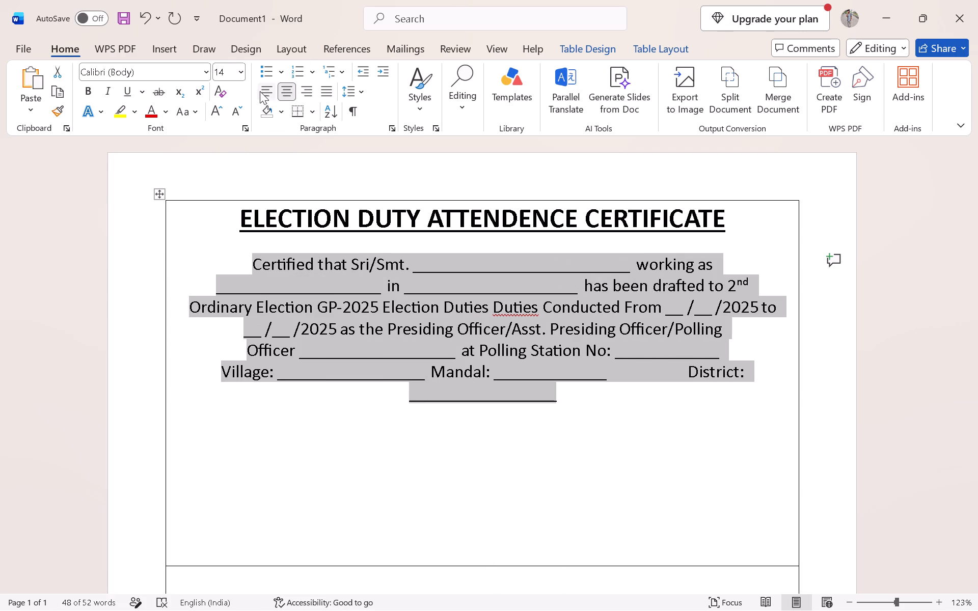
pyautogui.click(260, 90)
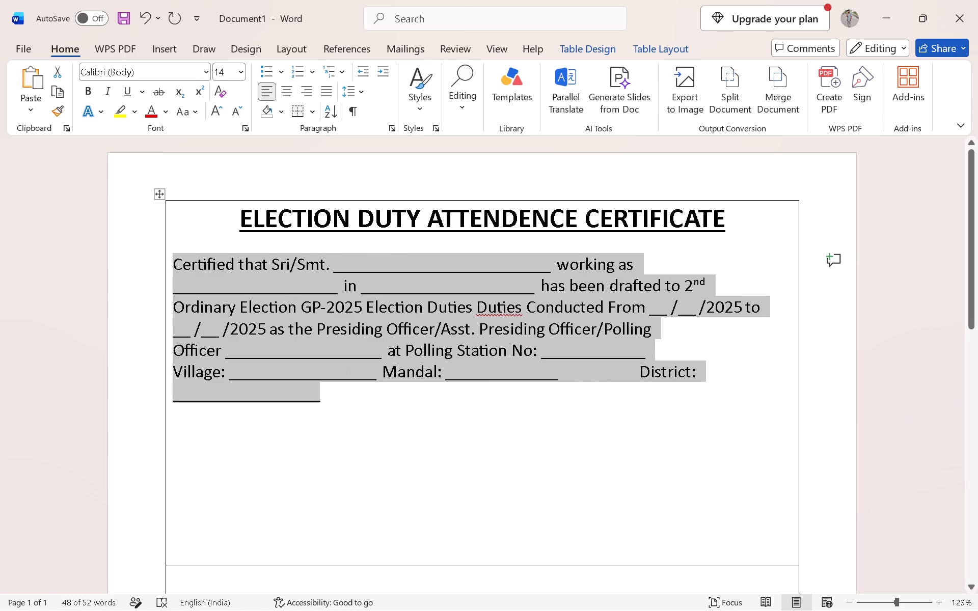
# Leave four empty lines below the District blank and enter "Place:" indented by two spaces.
pyautogui.click(425, 490)
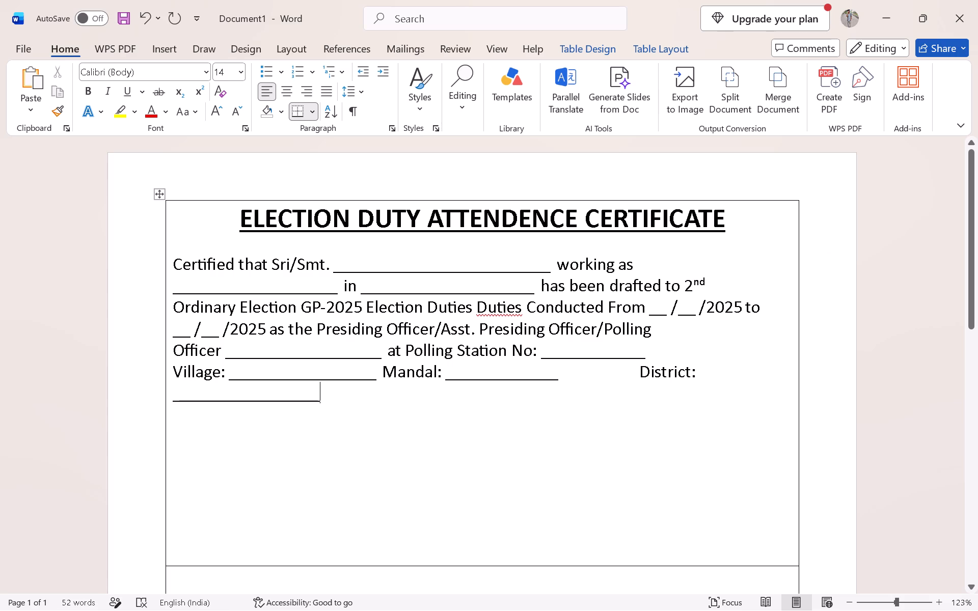
pyautogui.press('Return')
pyautogui.press('Return')
pyautogui.press('Return')
pyautogui.press('Return')
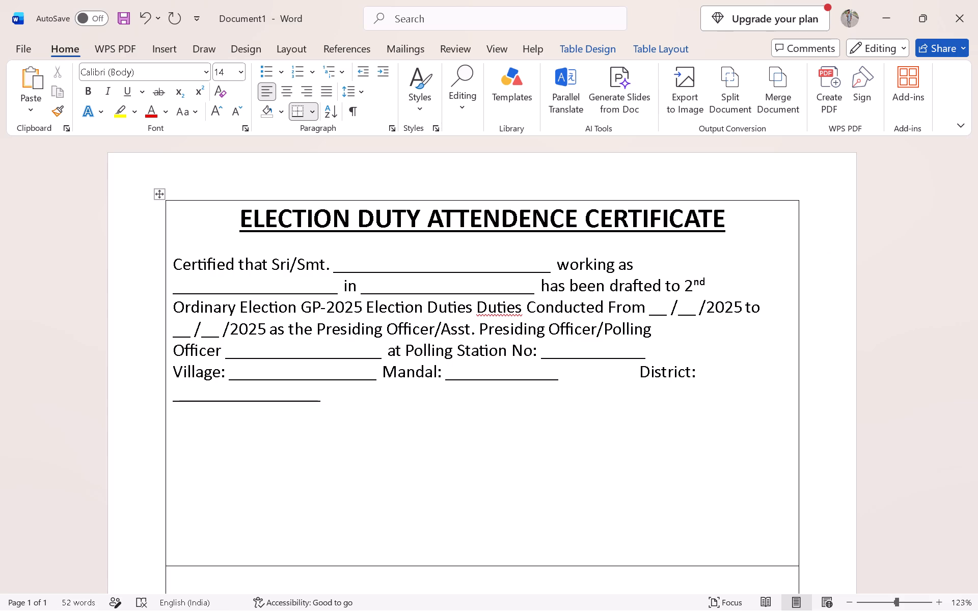
pyautogui.press('Return')
pyautogui.press('Return')
pyautogui.press('space')
pyautogui.press('BackSpace')
pyautogui.press('BackSpace')
pyautogui.press('space')
pyautogui.press('space')
pyautogui.write('Place')
pyautogui.hotkey('shift', ':')
# Enter "Date:" on a new line below "Place:", indented by two spaces.
pyautogui.press('Return')
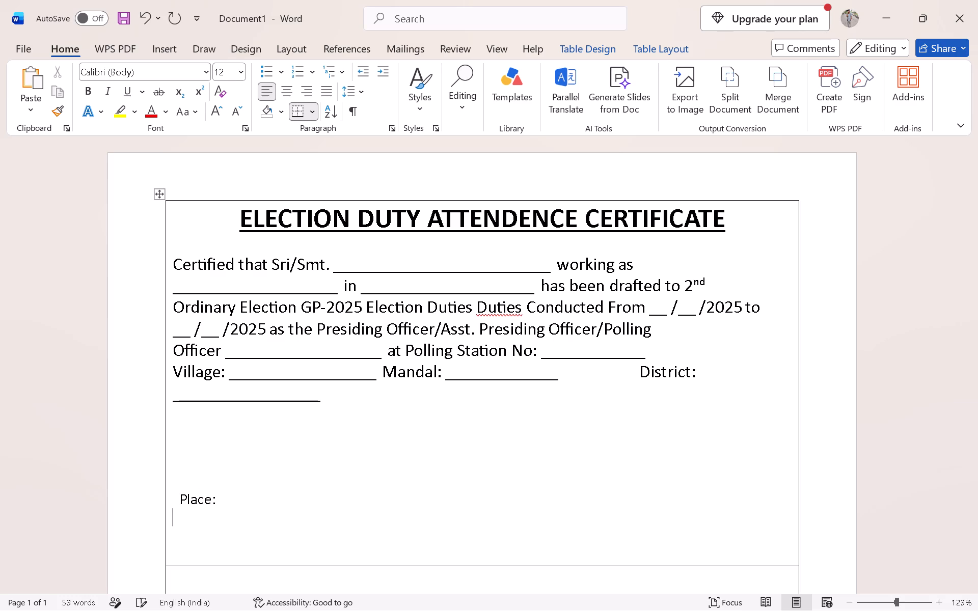
pyautogui.press('space')
pyautogui.press('space')
pyautogui.write('Date')
pyautogui.hotkey('shift', ':')
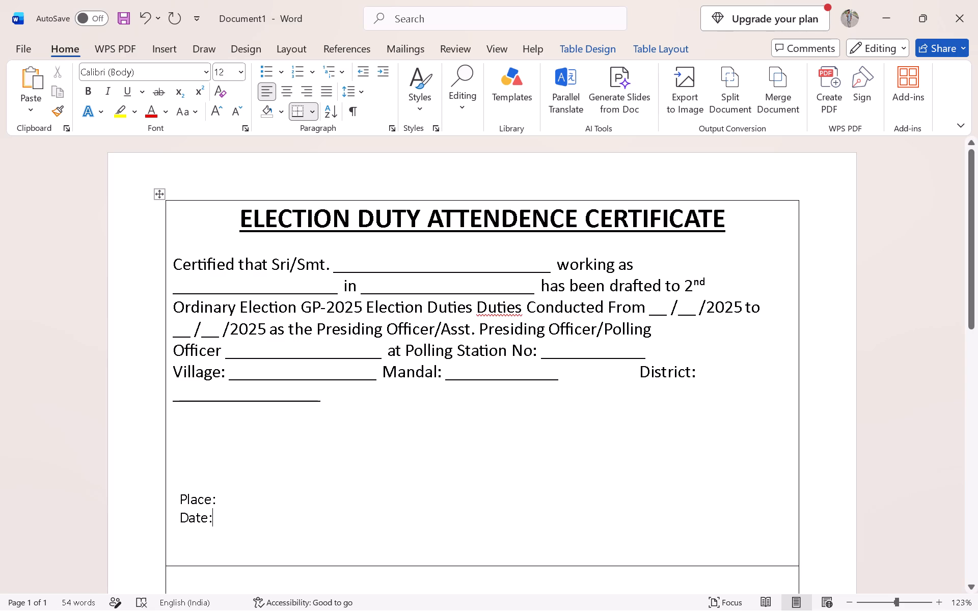
# Set the "Place:" and "Date:" lines to font size 14.
pyautogui.click(206, 346)
pyautogui.moveTo(229, 514); pyautogui.dragTo(184, 487)
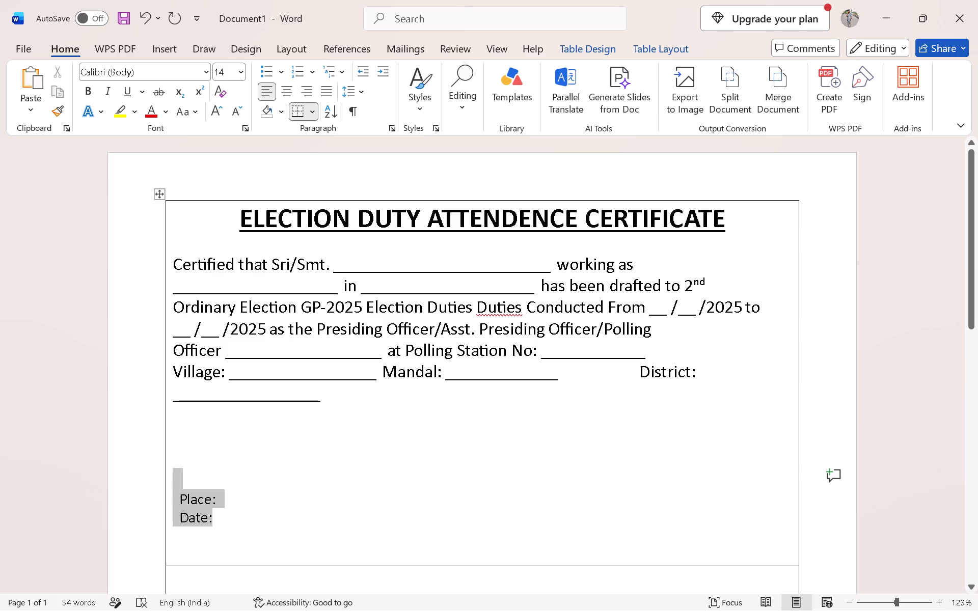
pyautogui.click(226, 527)
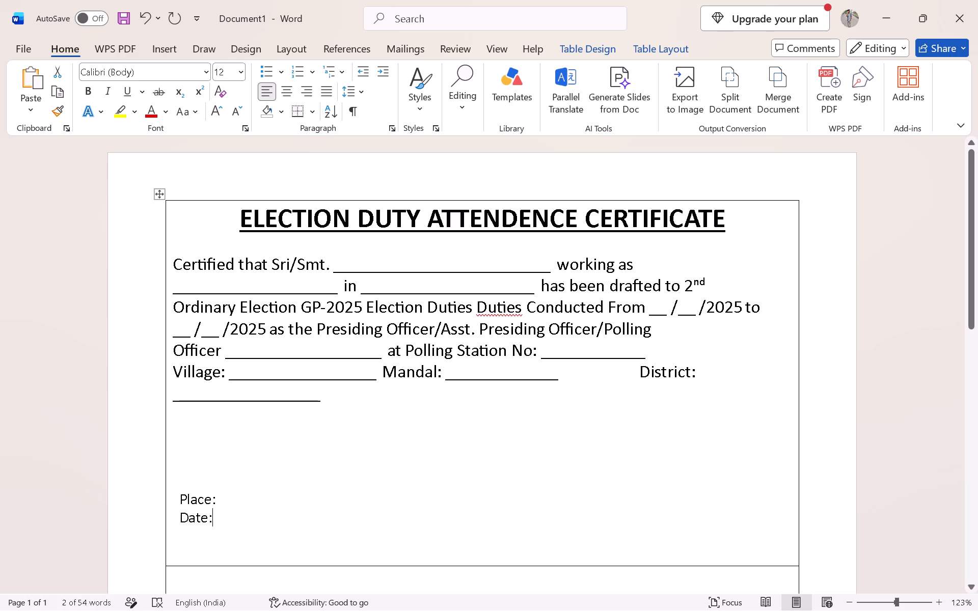
pyautogui.moveTo(223, 519); pyautogui.dragTo(188, 503)
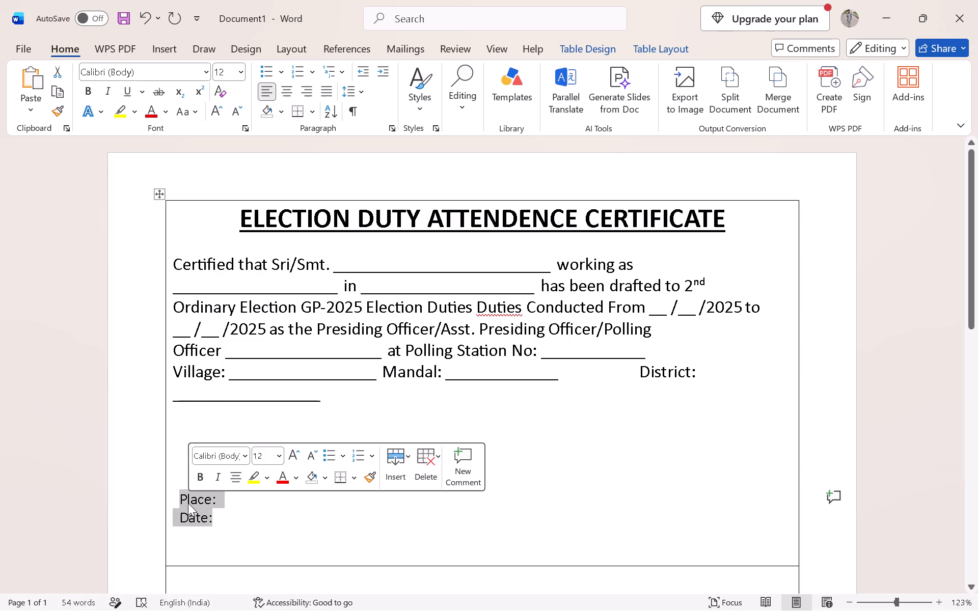
pyautogui.click(243, 73)
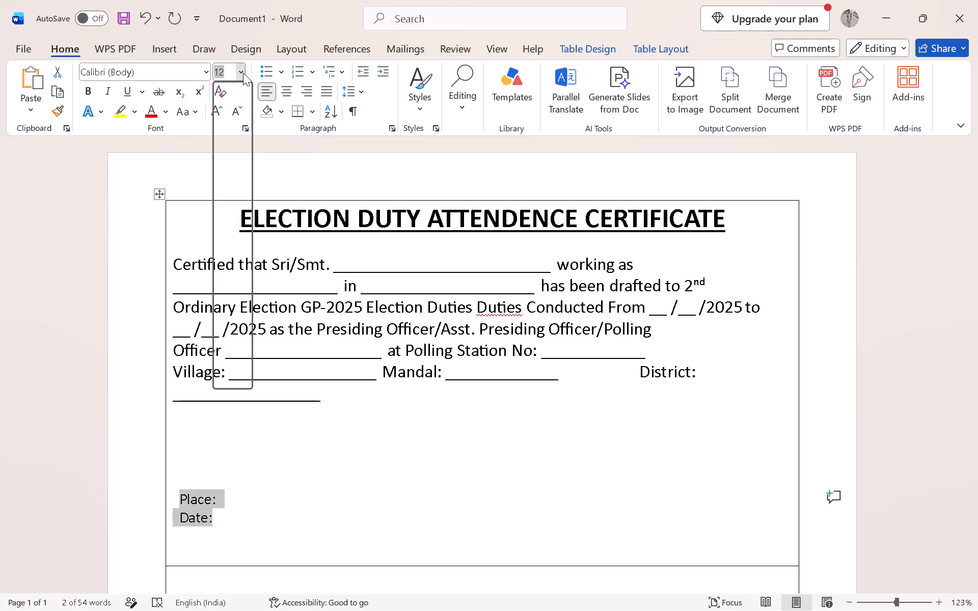
pyautogui.click(226, 181)
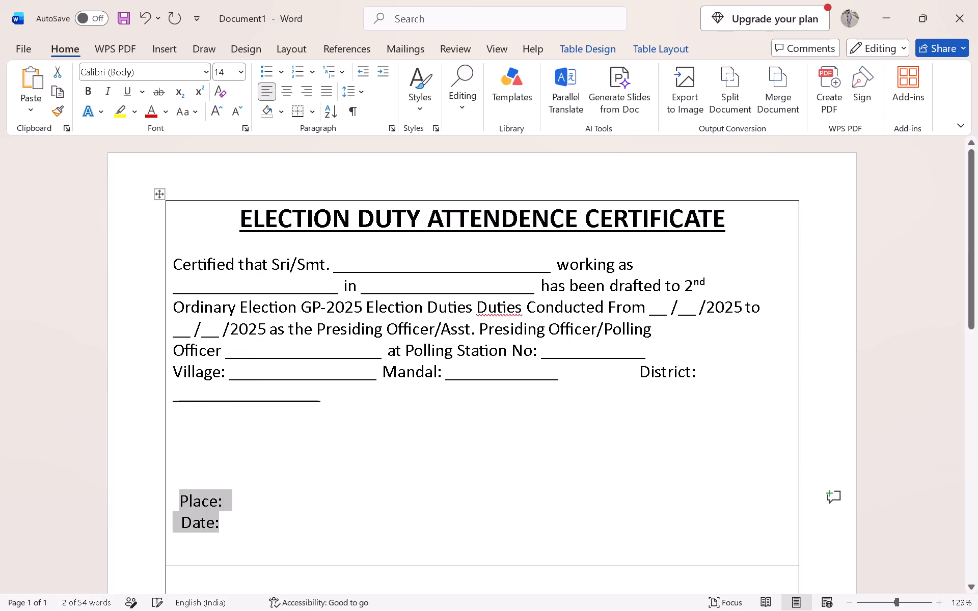
pyautogui.click(310, 436)
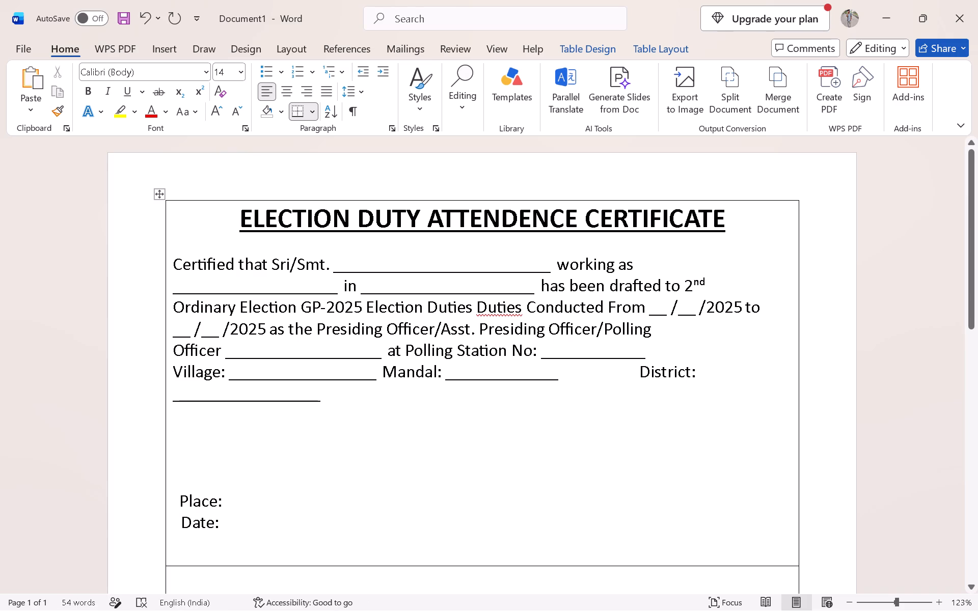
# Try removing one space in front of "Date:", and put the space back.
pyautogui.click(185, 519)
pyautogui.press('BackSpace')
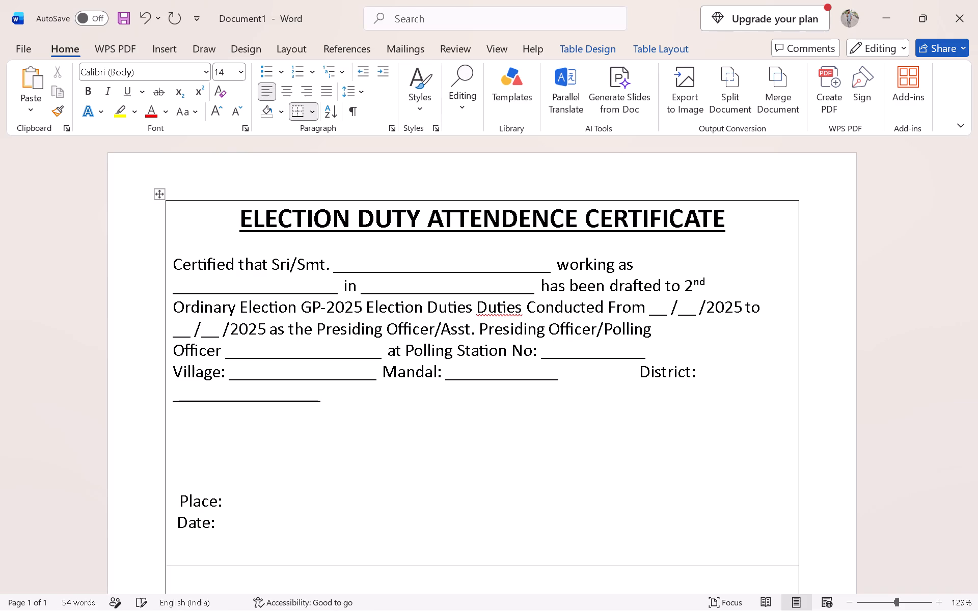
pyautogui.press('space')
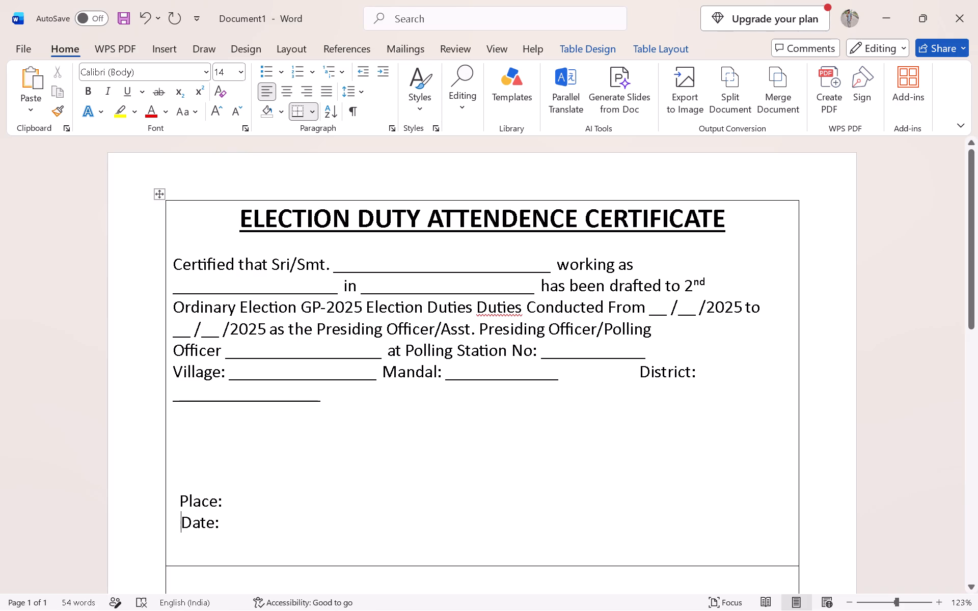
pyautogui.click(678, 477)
# Centre the "Place:" and "Date:" lines and return them to left alignment, clearing their leading indent.
pyautogui.moveTo(233, 524); pyautogui.dragTo(184, 499)
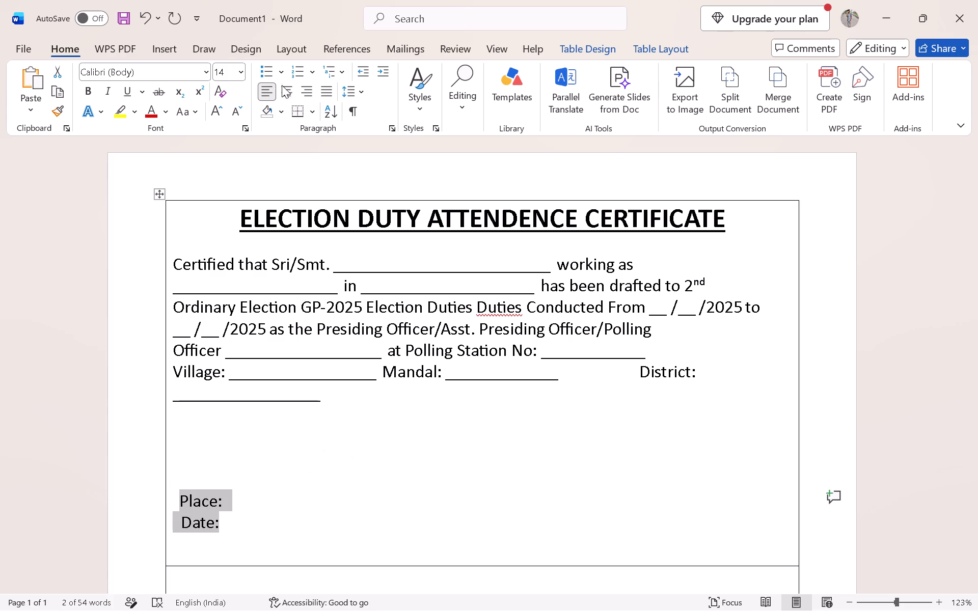
pyautogui.click(287, 92)
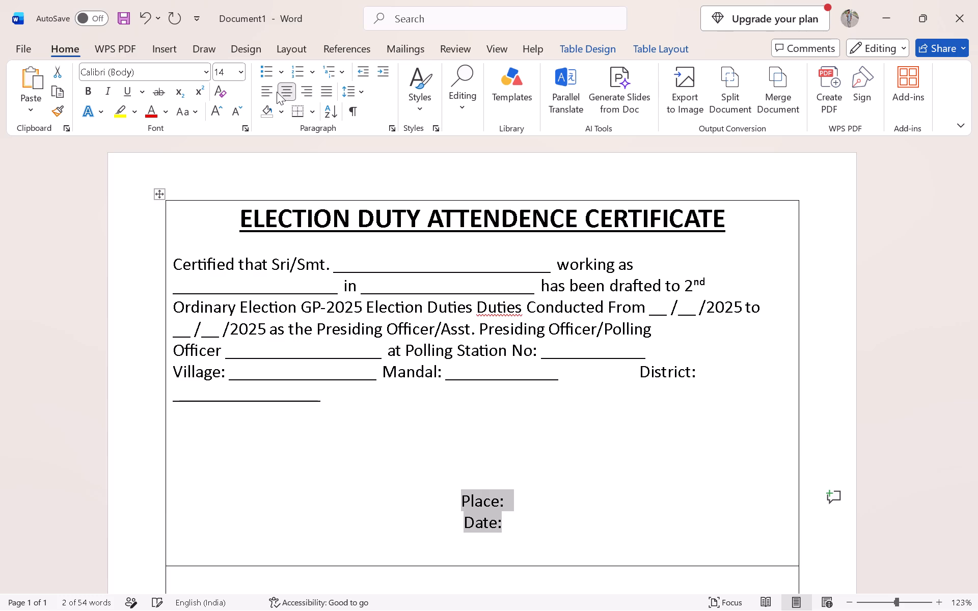
pyautogui.click(270, 92)
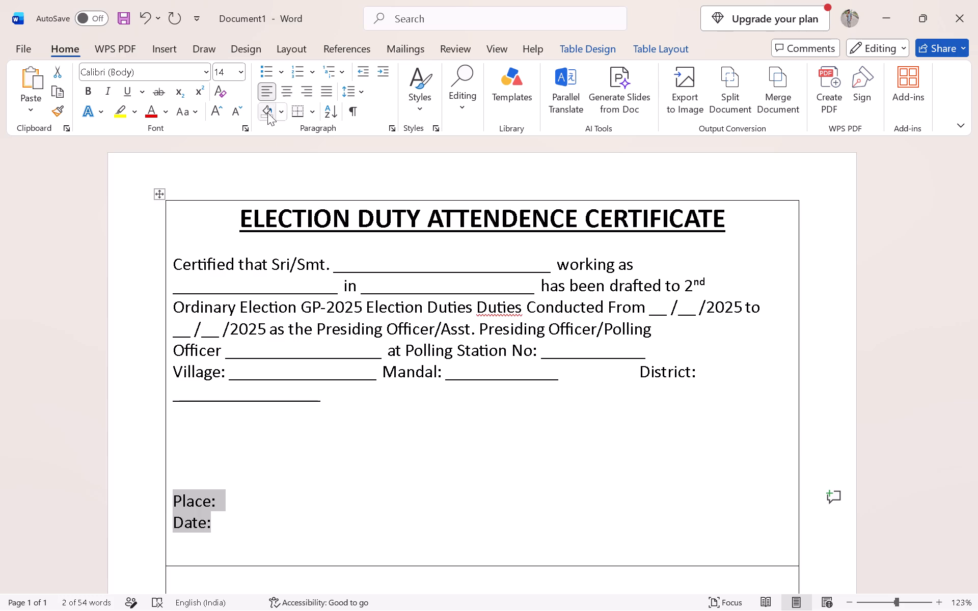
pyautogui.click(381, 485)
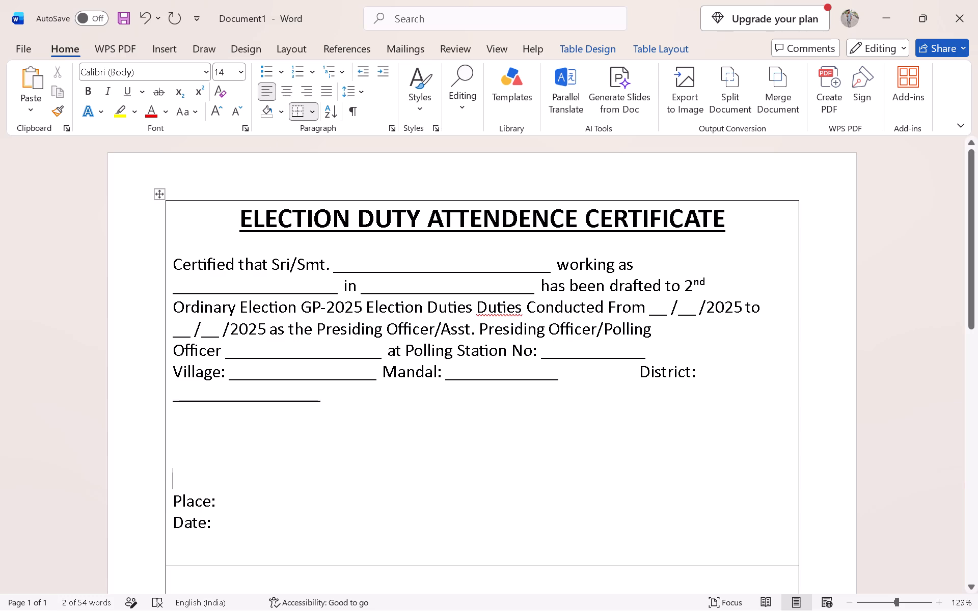
# Add "Signature of the Authority" after "Place:" on the same line, spaced across to the far side of the cell.
pyautogui.scroll(-1, 520, 545)
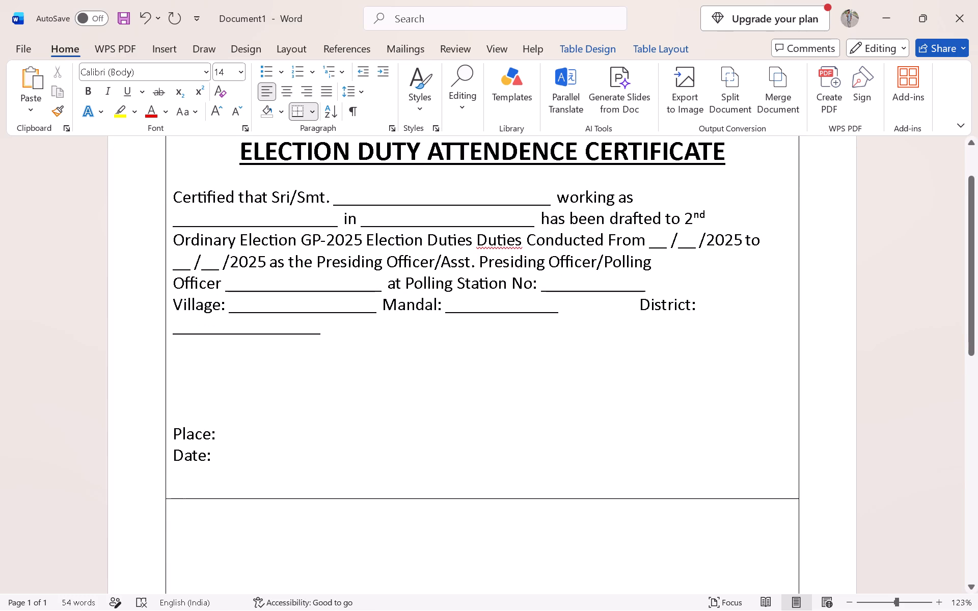
pyautogui.click(765, 440)
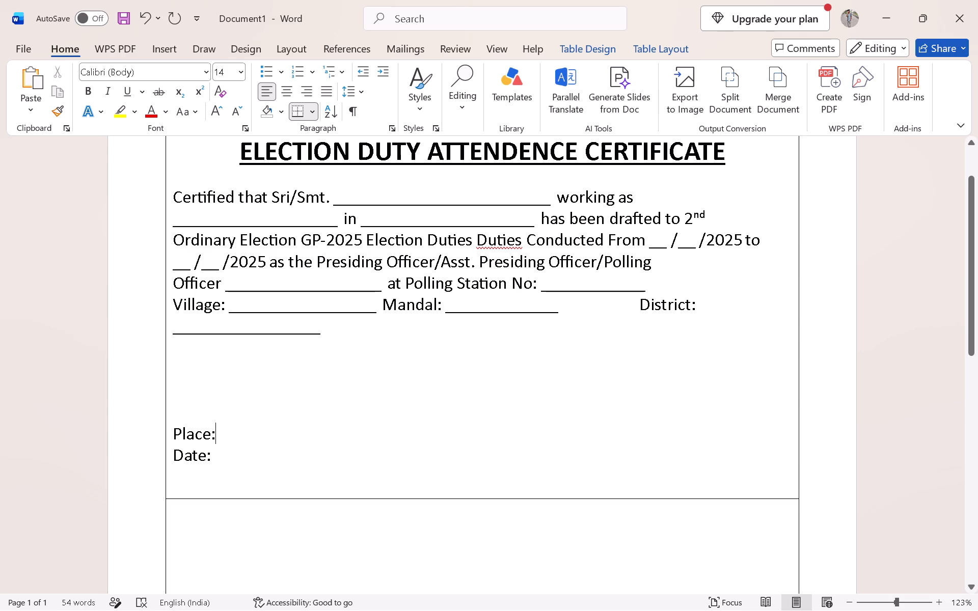
pyautogui.press('space')
pyautogui.press('space')
pyautogui.press('space')
pyautogui.press('space')
pyautogui.press('space')
pyautogui.press('space')
pyautogui.press('space')
pyautogui.press('space')
pyautogui.press('space')
pyautogui.press('space')
pyautogui.press('space')
pyautogui.press('space')
pyautogui.press('space')
pyautogui.press('space')
pyautogui.press('space')
pyautogui.press('space')
pyautogui.press('space')
pyautogui.press('space')
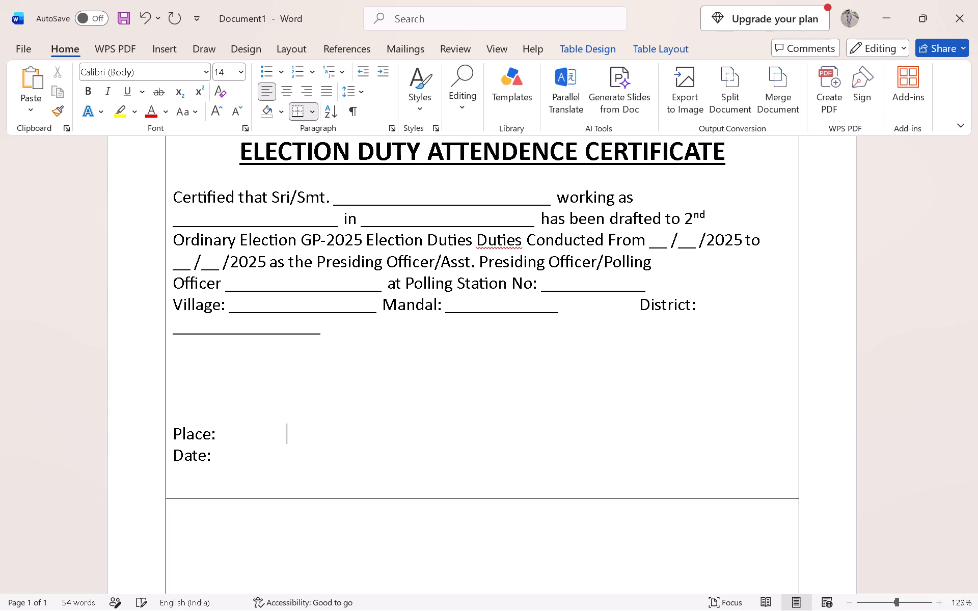
pyautogui.press('space')
pyautogui.press('space')
pyautogui.press('space')
pyautogui.press('space')
pyautogui.press('space')
pyautogui.press('space')
pyautogui.press('space')
pyautogui.press('space')
pyautogui.press('space')
pyautogui.press('space')
pyautogui.press('space')
pyautogui.press('space')
pyautogui.press('space')
pyautogui.press('space')
pyautogui.press('space')
pyautogui.press('space')
pyautogui.press('space')
pyautogui.press('space')
pyautogui.press('space')
pyautogui.press('space')
pyautogui.press('space')
pyautogui.press('space')
pyautogui.press('space')
pyautogui.press('space')
pyautogui.press('space')
pyautogui.press('space')
pyautogui.press('space')
pyautogui.press('space')
pyautogui.press('space')
pyautogui.press('space')
pyautogui.press('space')
pyautogui.press('space')
pyautogui.press('space')
pyautogui.press('space')
pyautogui.press('space')
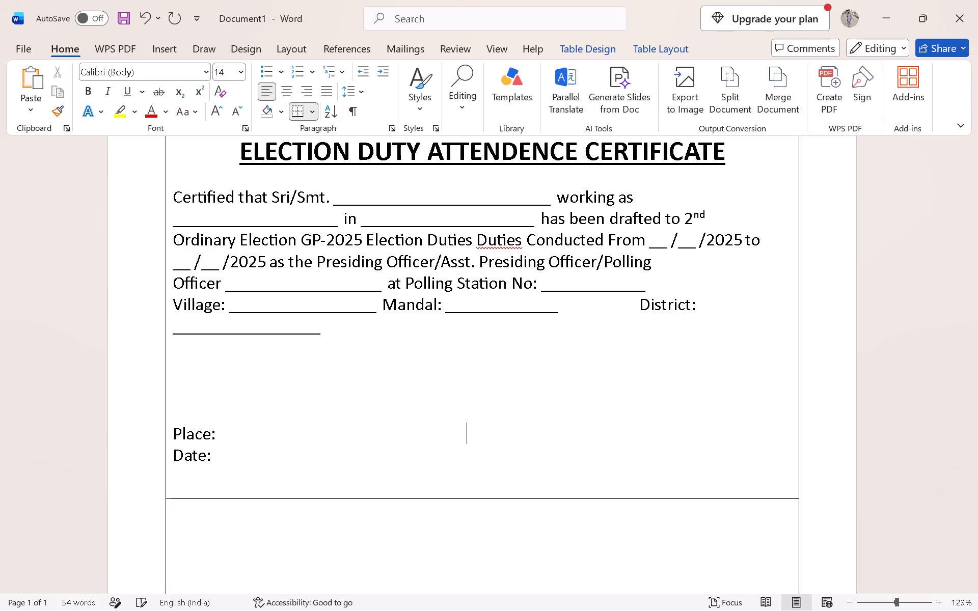
pyautogui.press('space')
pyautogui.press('space')
pyautogui.press('space')
pyautogui.press('space')
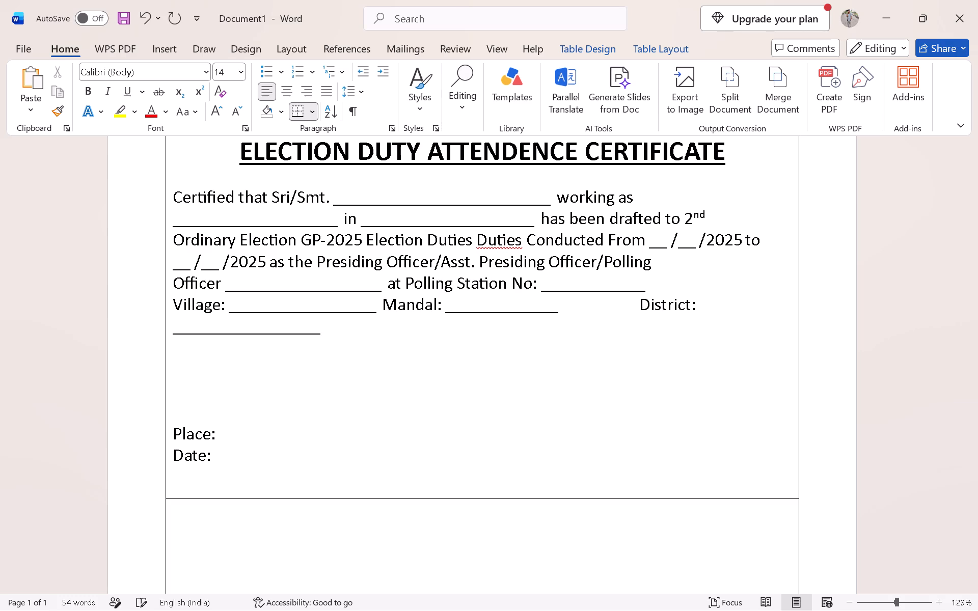
pyautogui.press('space')
pyautogui.press('space')
pyautogui.press('space')
pyautogui.press('space')
pyautogui.press('space')
pyautogui.press('space')
pyautogui.press('space')
pyautogui.press('space')
pyautogui.press('space')
pyautogui.press('space')
pyautogui.press('space')
pyautogui.press('space')
pyautogui.press('space')
pyautogui.press('space')
pyautogui.write('S')
pyautogui.write('ignature')
pyautogui.press('space')
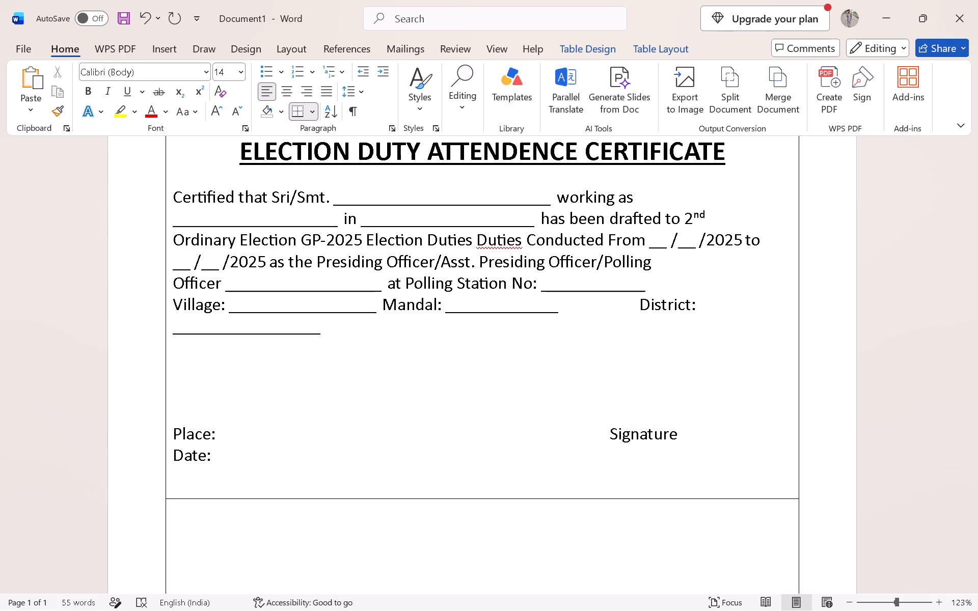
pyautogui.write('of the A')
pyautogui.write('uthority')
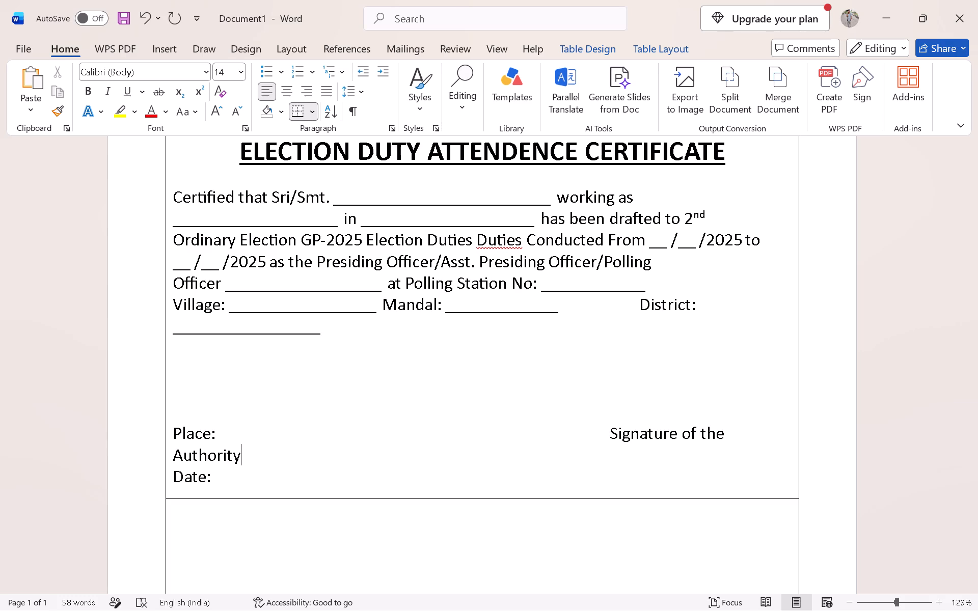
# Delete one space before "Signature of the Authority" so the whole phrase fits on the "Place:" line.
pyautogui.click(613, 435)
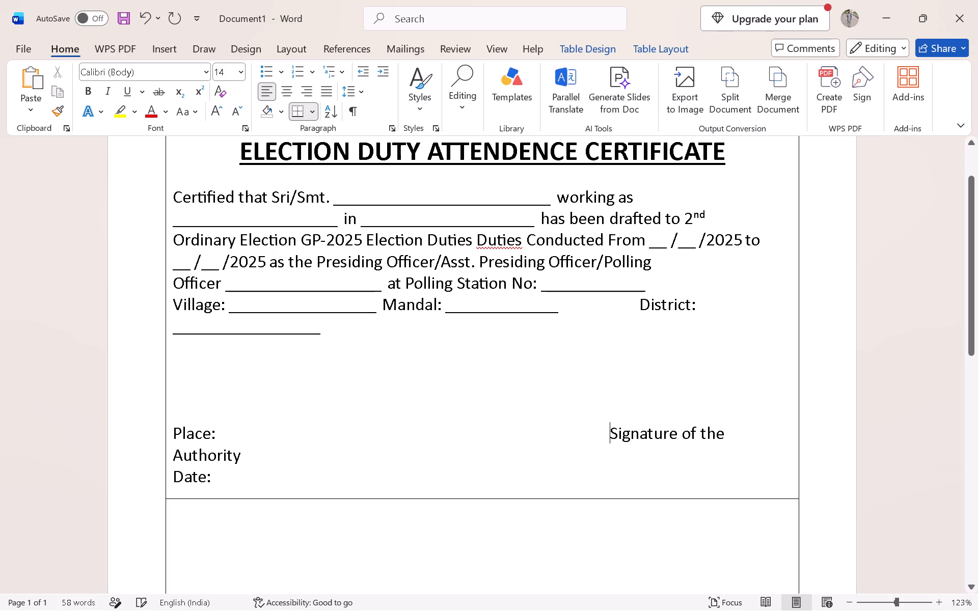
pyautogui.press('\\')
pyautogui.press('BackSpace')
pyautogui.press('BackSpace')
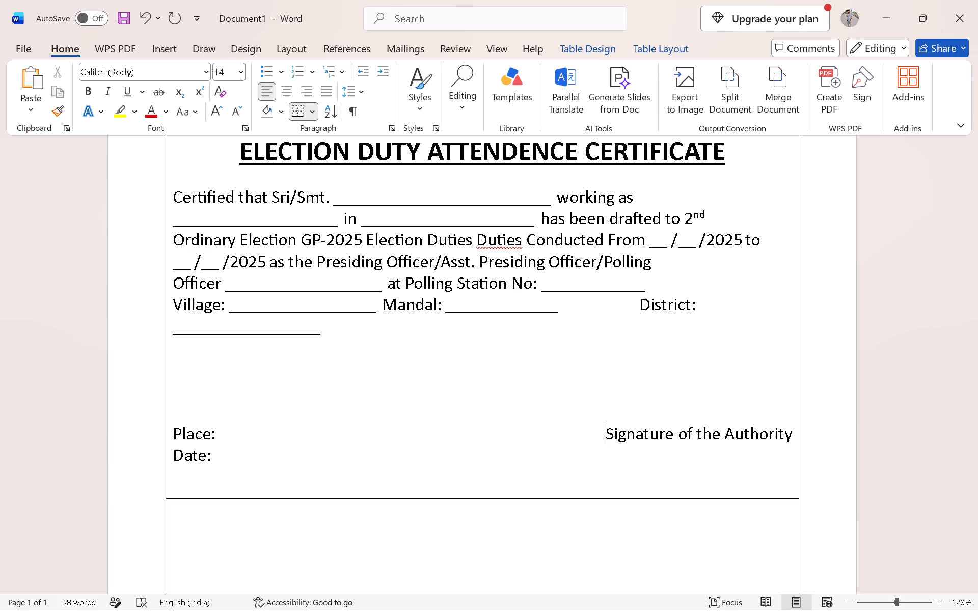
# Select "Signature of the Authority" and right-align its line.
pyautogui.moveTo(603, 433); pyautogui.dragTo(773, 436)
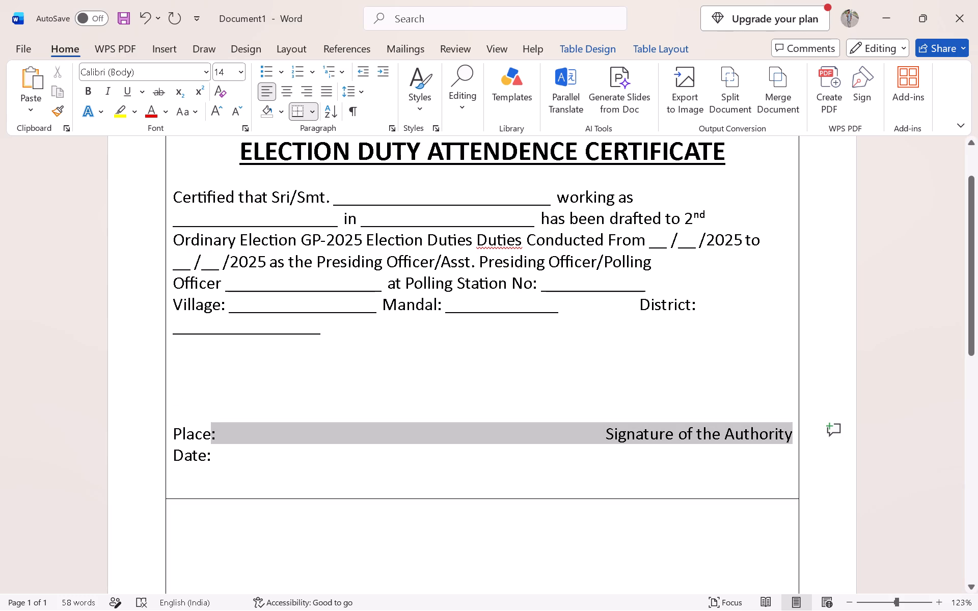
pyautogui.moveTo(773, 436); pyautogui.dragTo(762, 449)
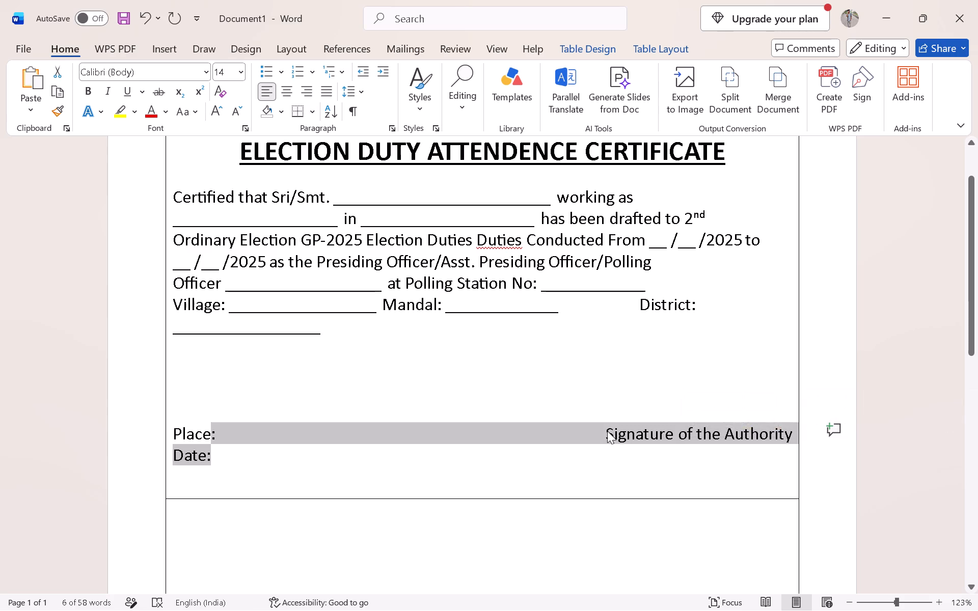
pyautogui.click(607, 431)
pyautogui.moveTo(607, 434); pyautogui.dragTo(691, 437)
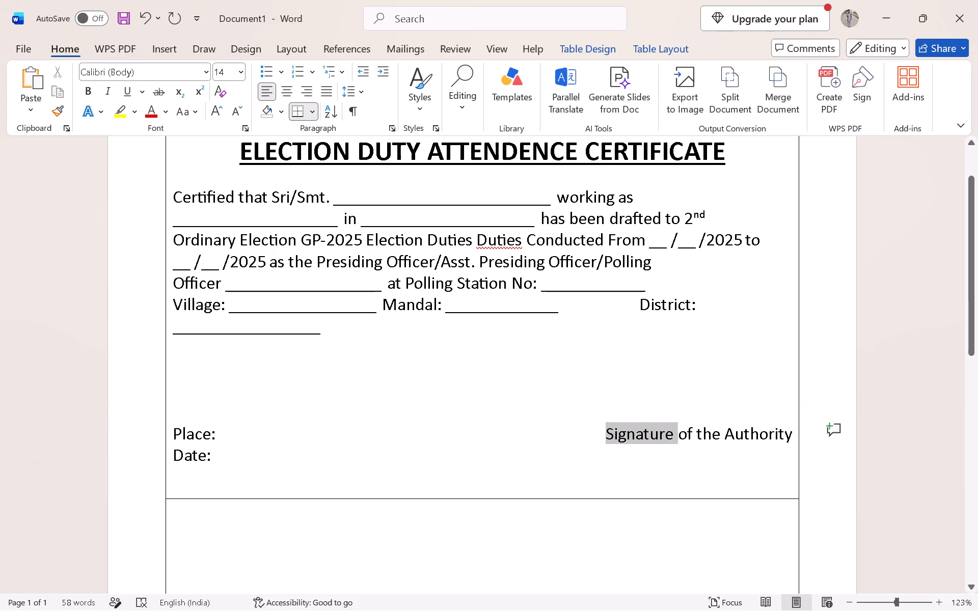
pyautogui.moveTo(691, 437); pyautogui.dragTo(770, 433)
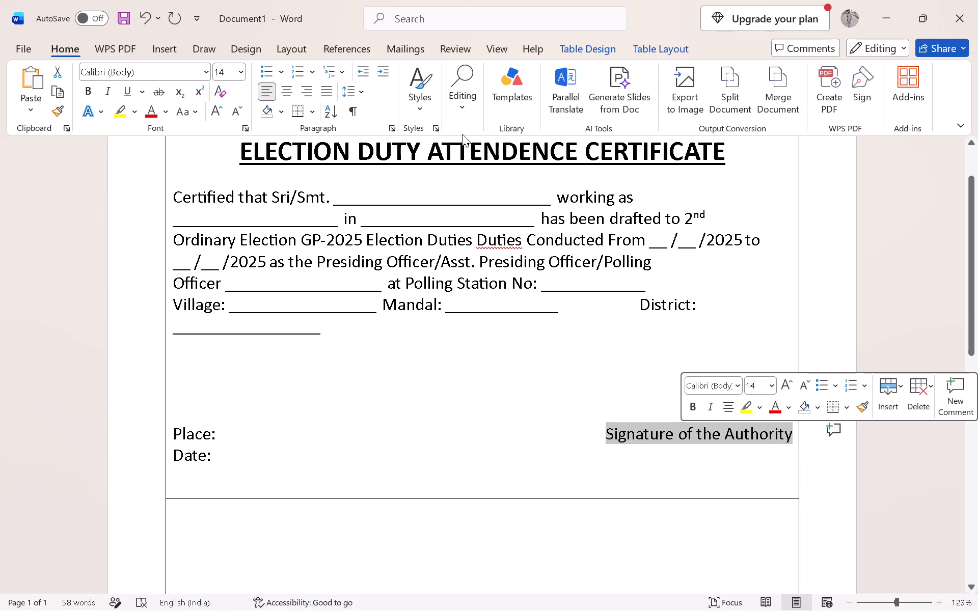
pyautogui.click(304, 92)
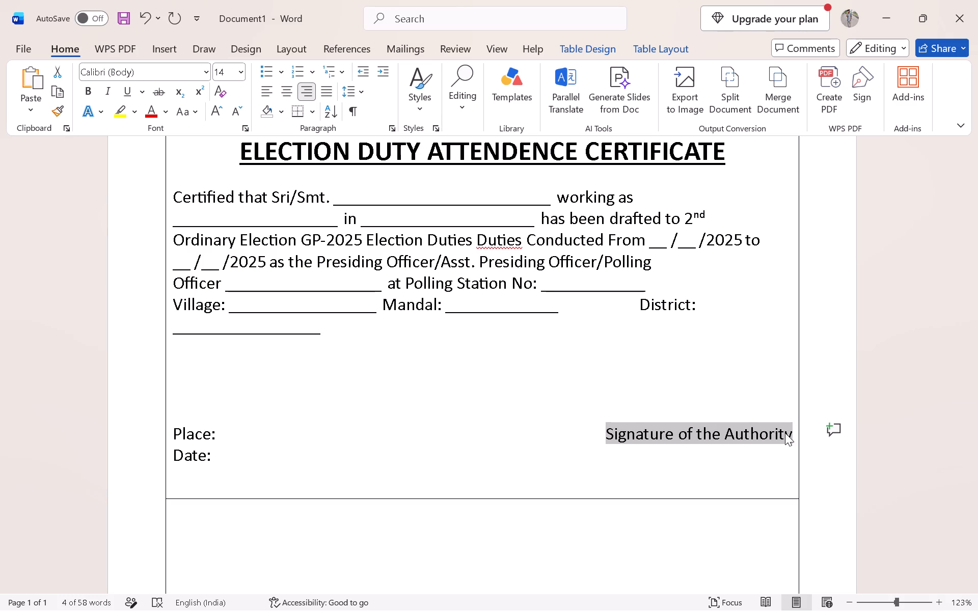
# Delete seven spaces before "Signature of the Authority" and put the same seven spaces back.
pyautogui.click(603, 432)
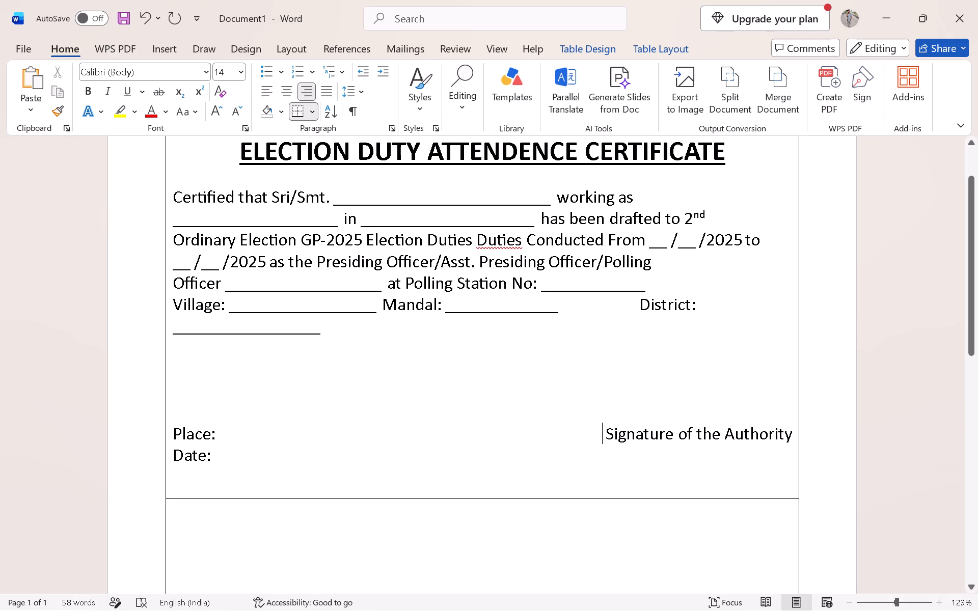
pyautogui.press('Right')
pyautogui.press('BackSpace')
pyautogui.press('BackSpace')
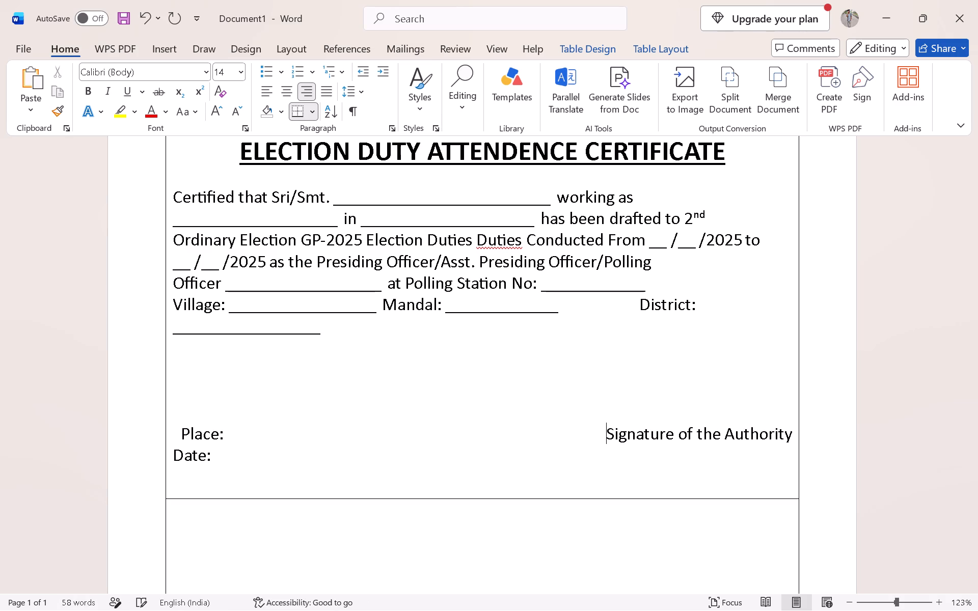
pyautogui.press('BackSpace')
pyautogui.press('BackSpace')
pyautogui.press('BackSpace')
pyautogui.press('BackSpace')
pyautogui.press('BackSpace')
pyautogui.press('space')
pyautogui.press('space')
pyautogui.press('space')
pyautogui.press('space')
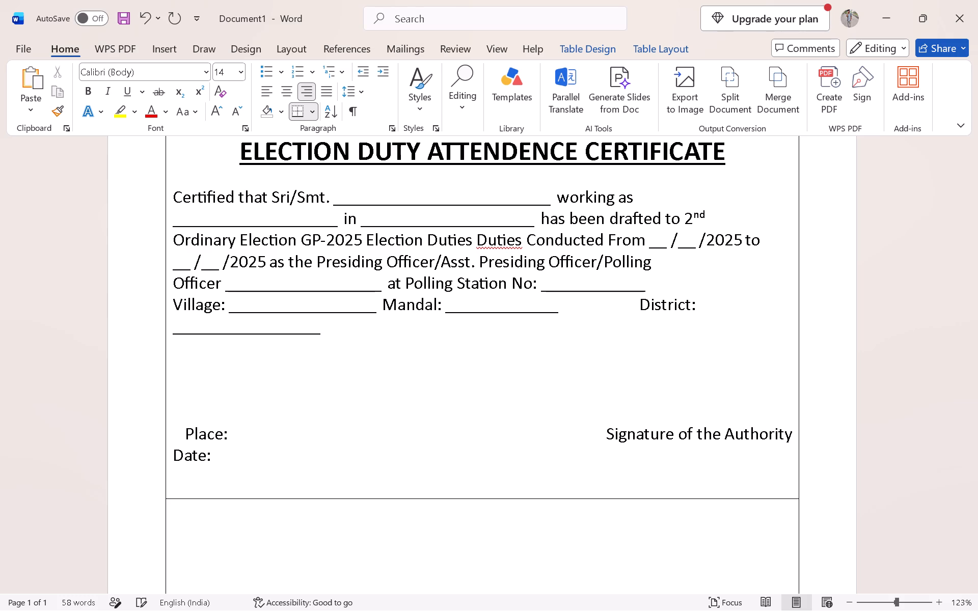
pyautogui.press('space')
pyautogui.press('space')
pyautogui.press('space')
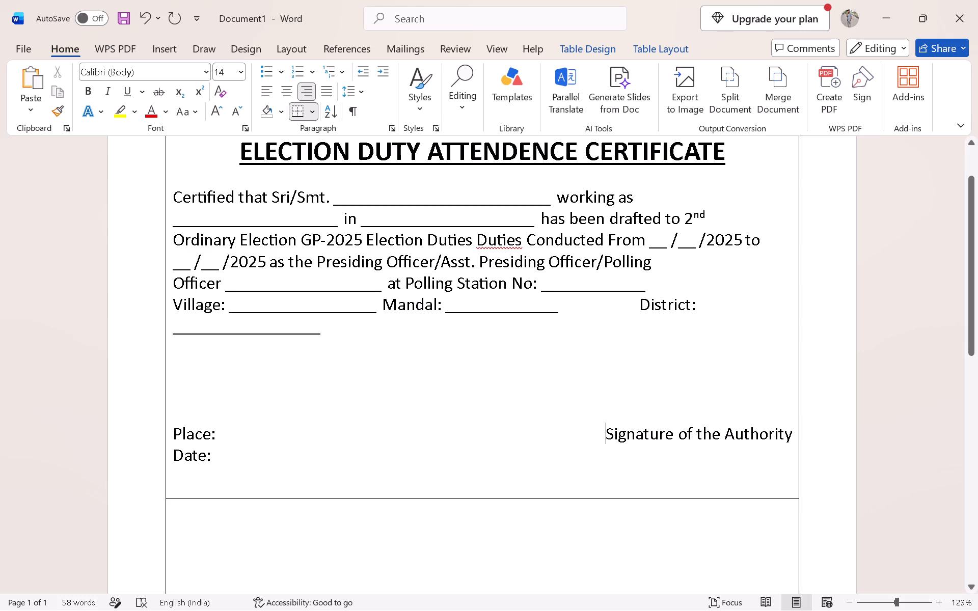
# Select "Signature of the Authority", try centring its line, and set the line to left alignment.
pyautogui.moveTo(605, 436); pyautogui.dragTo(759, 428)
pyautogui.click(759, 428)
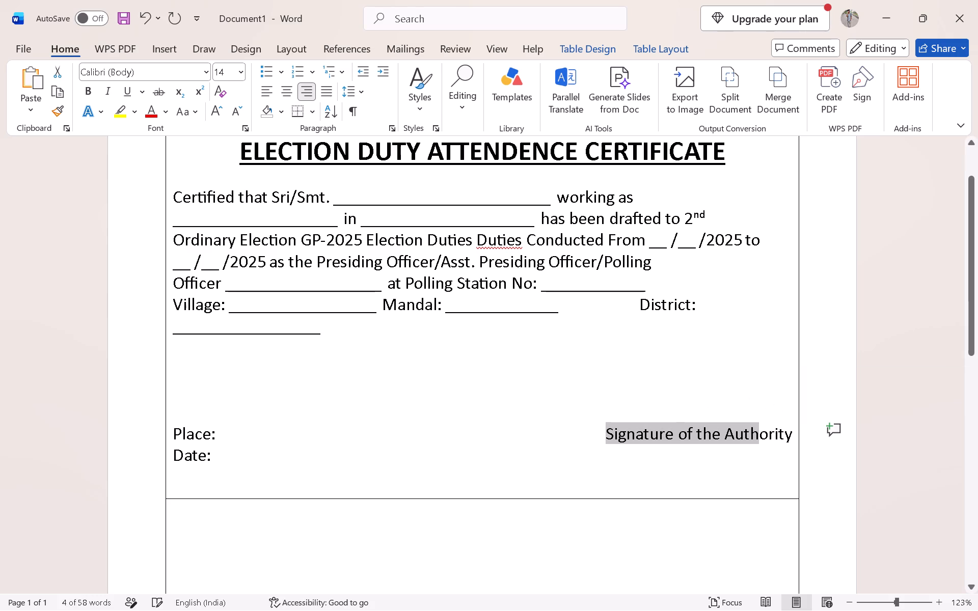
pyautogui.click(606, 431)
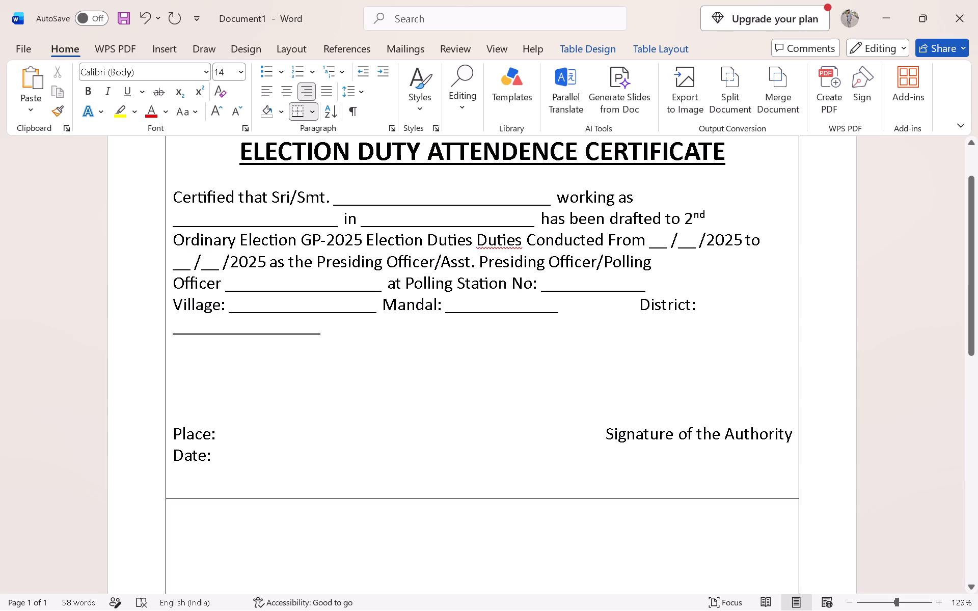
pyautogui.moveTo(606, 431); pyautogui.dragTo(774, 429)
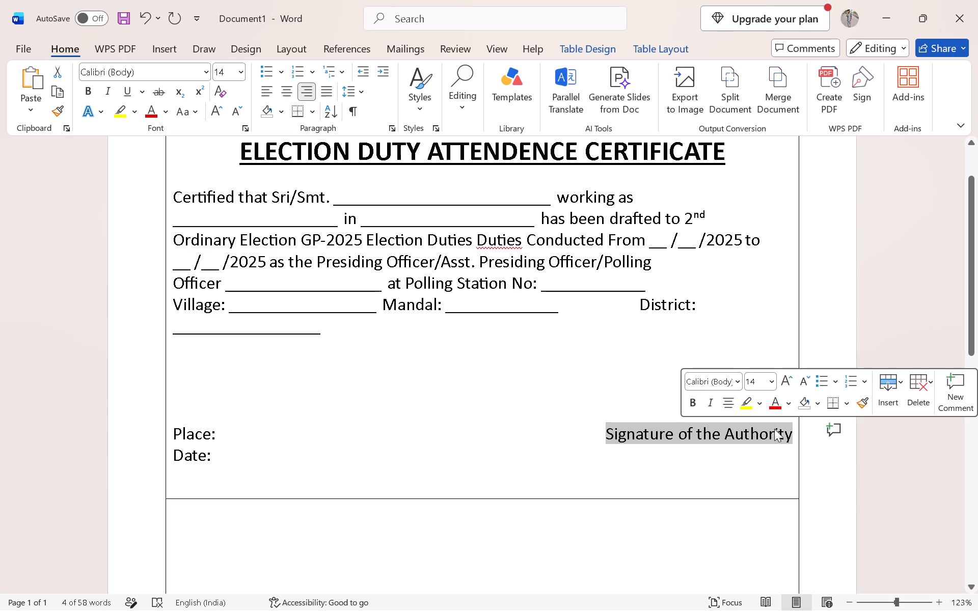
pyautogui.click(284, 96)
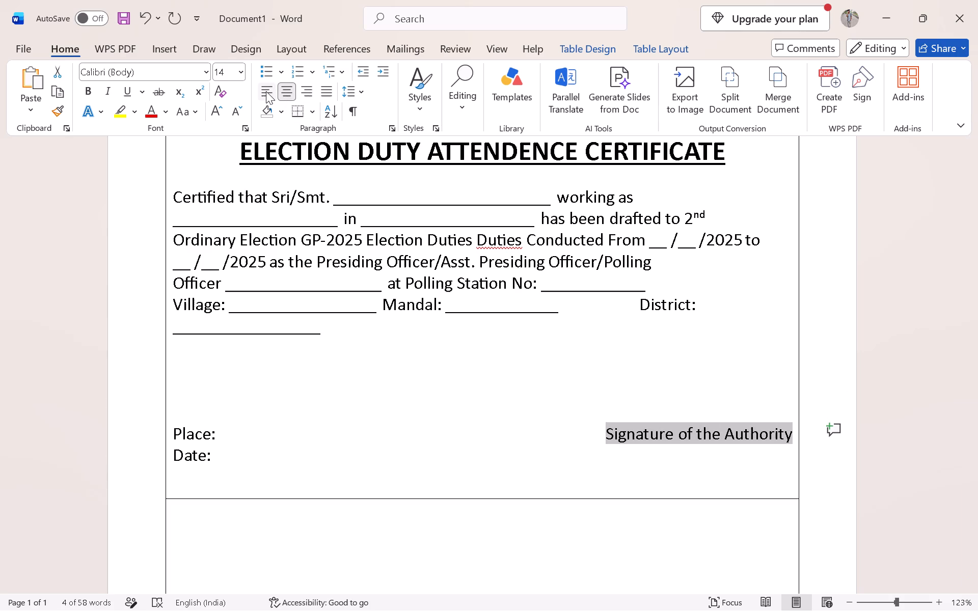
pyautogui.click(266, 91)
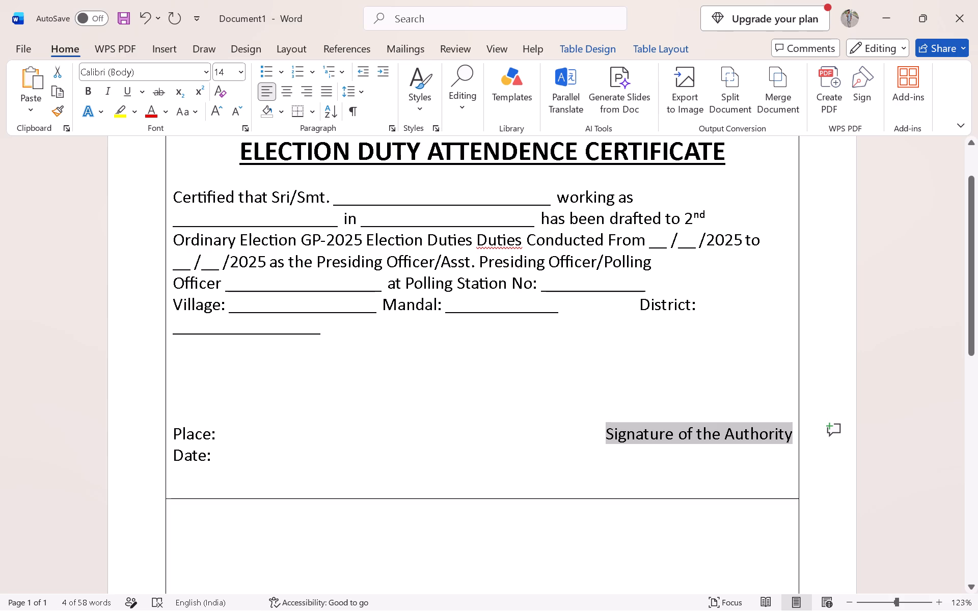
# Remove fourteen spaces before "Signature of the Authority" to bring it inward from the cell's far border.
pyautogui.click(604, 442)
pyautogui.press('BackSpace')
pyautogui.press('BackSpace')
pyautogui.press('BackSpace')
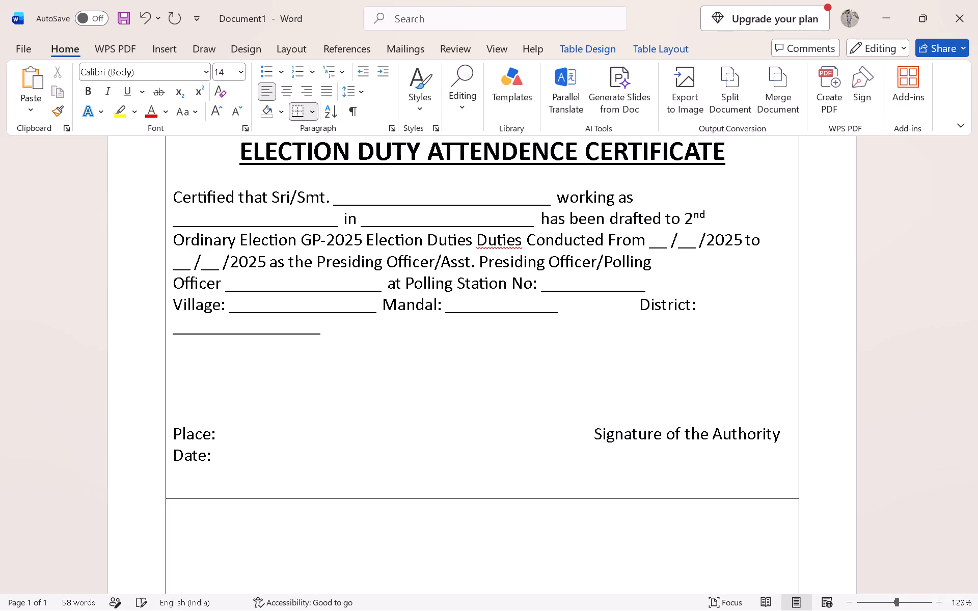
pyautogui.press('BackSpace')
pyautogui.press('BackSpace')
pyautogui.press('BackSpace')
pyautogui.press('BackSpace')
pyautogui.press('BackSpace')
pyautogui.press('BackSpace')
pyautogui.press('BackSpace')
pyautogui.press('BackSpace')
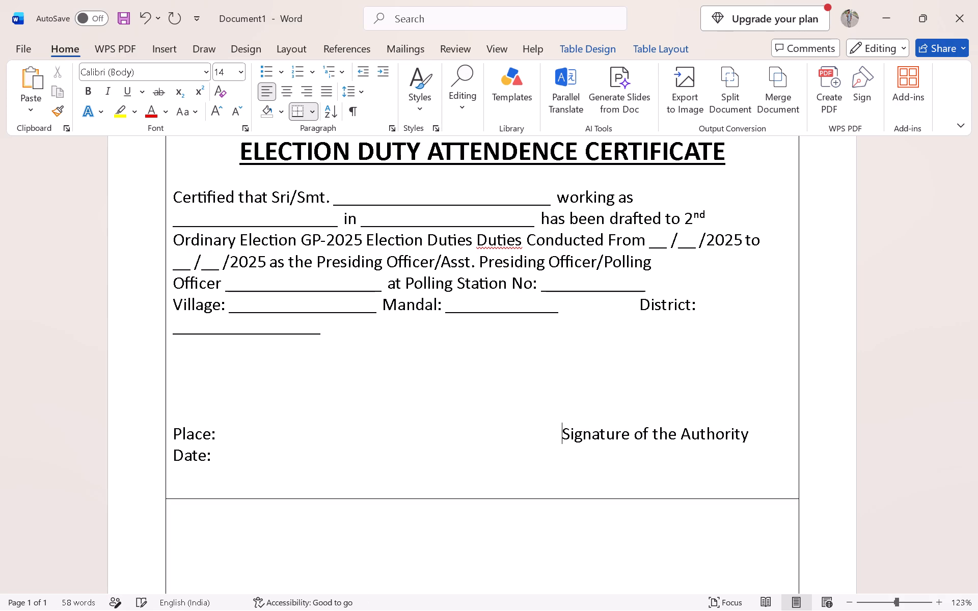
pyautogui.press('BackSpace')
pyautogui.press('BackSpace')
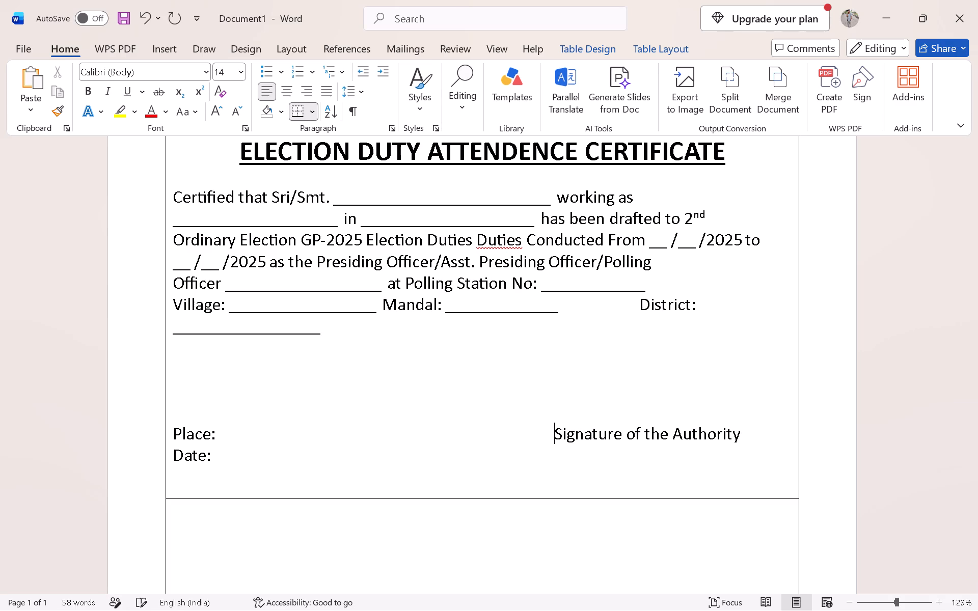
pyautogui.scroll(-4, 604, 442)
pyautogui.scroll(2, 604, 442)
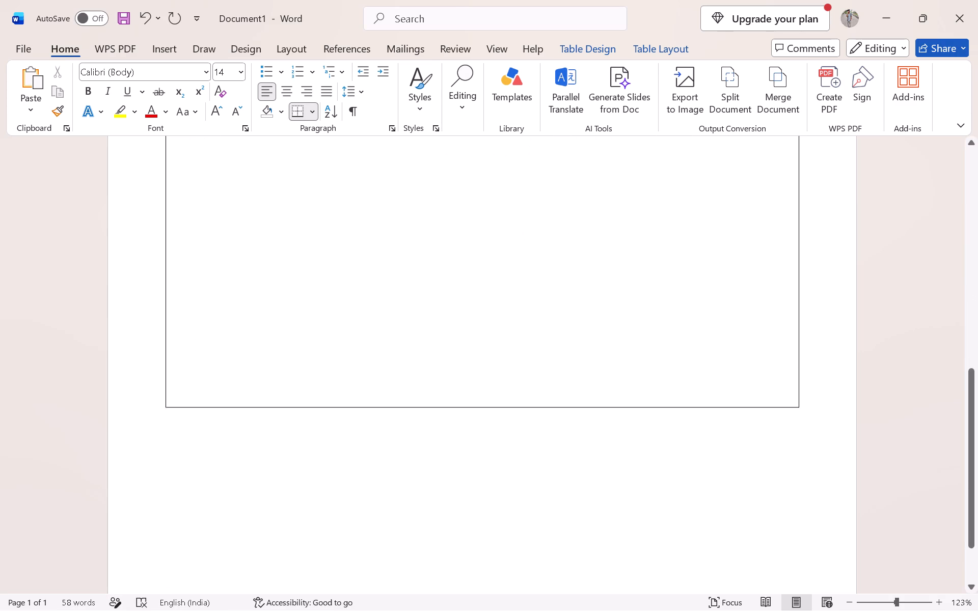
pyautogui.scroll(1, 604, 442)
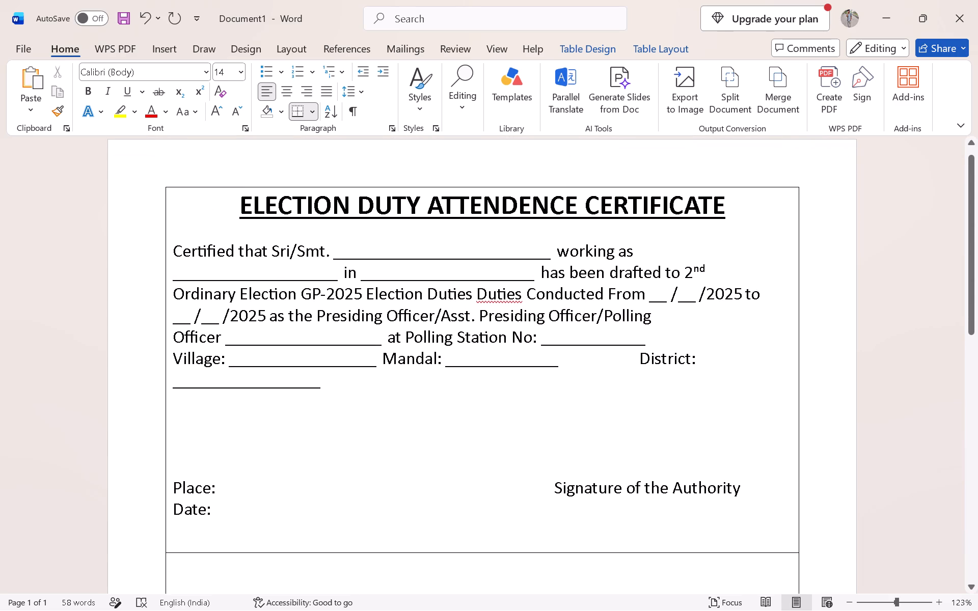
pyautogui.press('BackSpace')
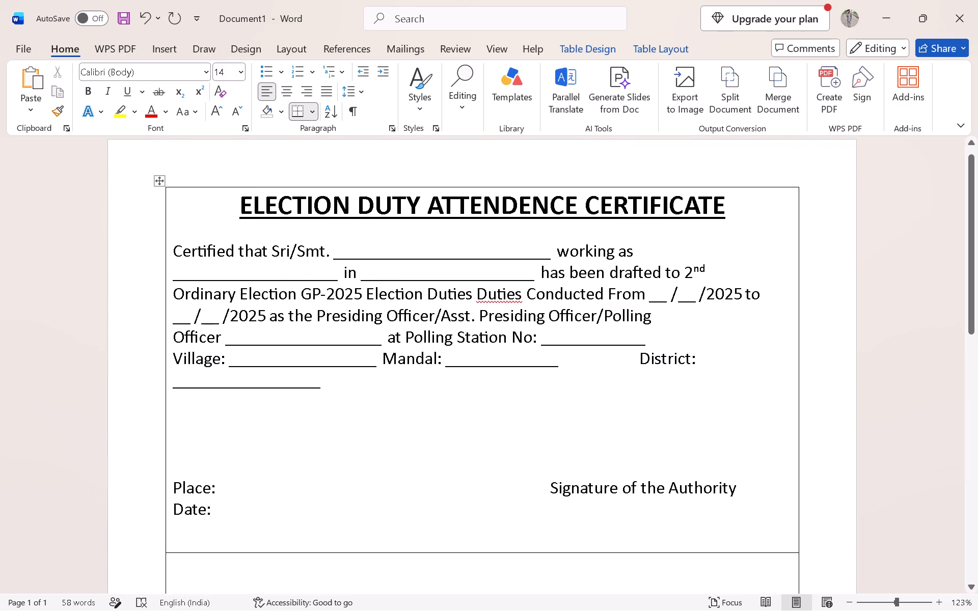
pyautogui.hscroll(2, 587, 476)
# Delete the duplicated word "Duties" before "Conducted From" in the certificate body.
pyautogui.click(520, 294)
pyautogui.press('BackSpace')
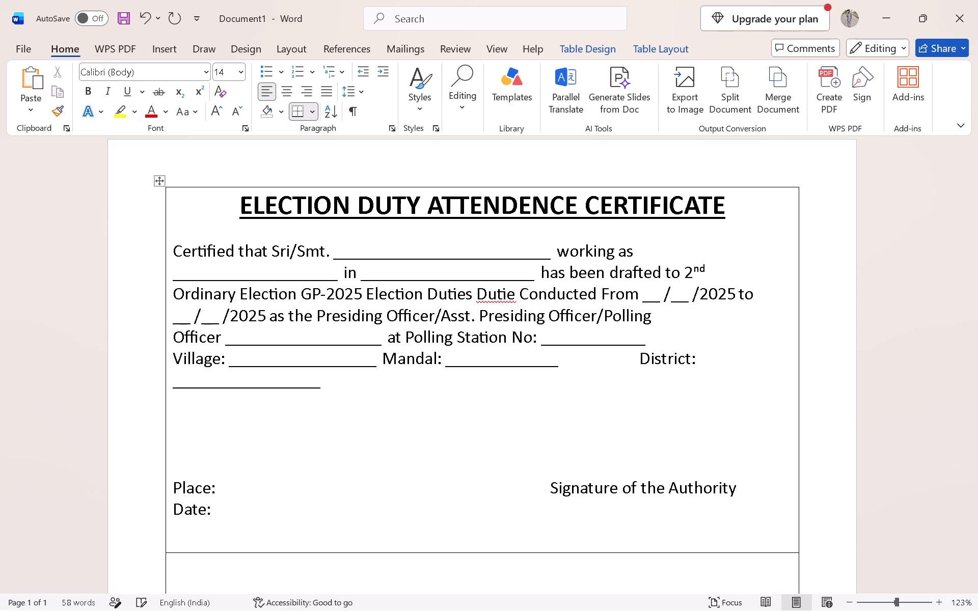
pyautogui.press('BackSpace')
pyautogui.press('BackSpace')
pyautogui.press('BackSpace')
pyautogui.press('BackSpace')
pyautogui.press('BackSpace')
pyautogui.press('BackSpace')
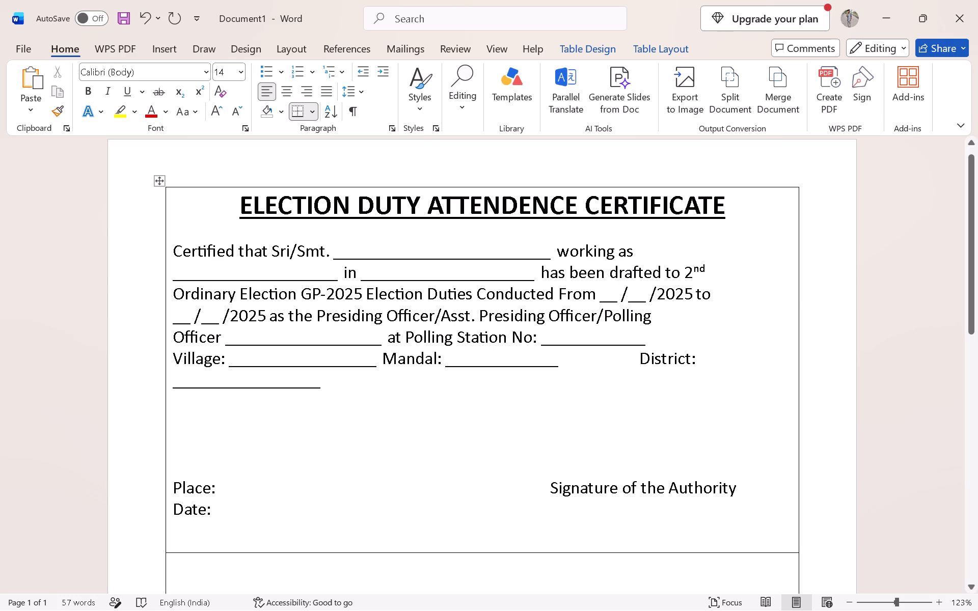
# Set the font size of the whole body paragraph, from "Certified that" through the District blank, to 16.
pyautogui.moveTo(339, 386); pyautogui.dragTo(171, 270)
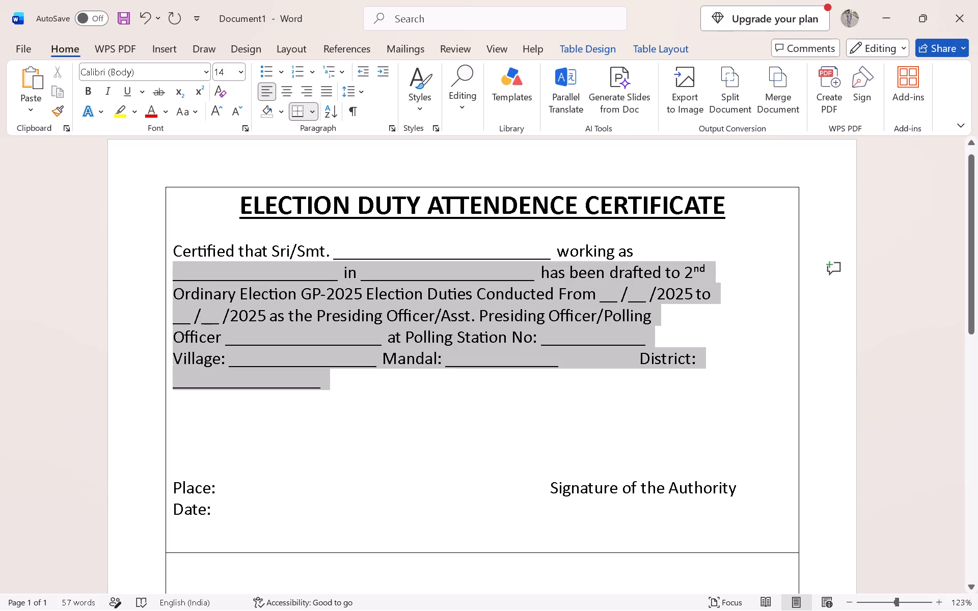
pyautogui.moveTo(171, 270); pyautogui.dragTo(176, 256)
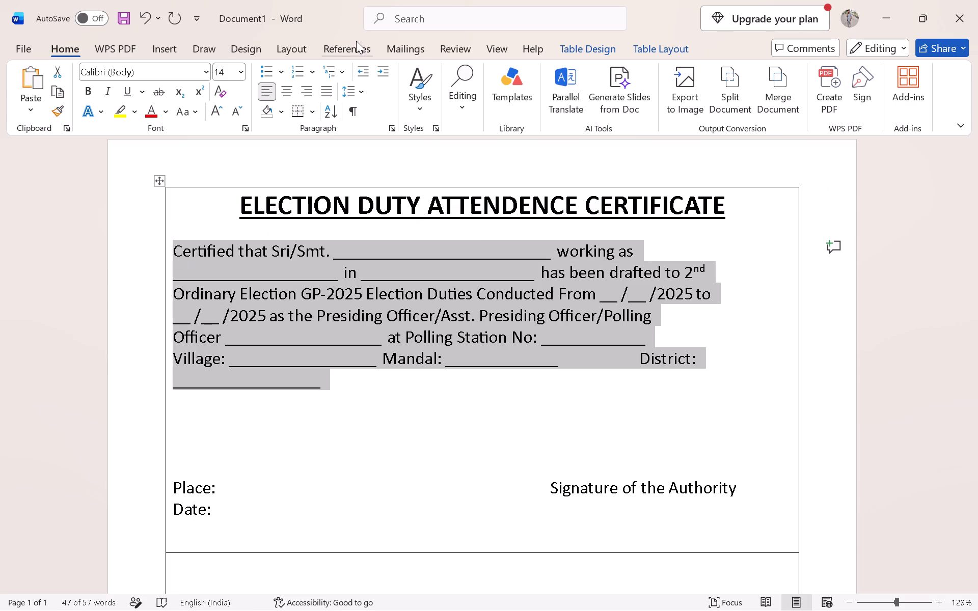
pyautogui.click(244, 71)
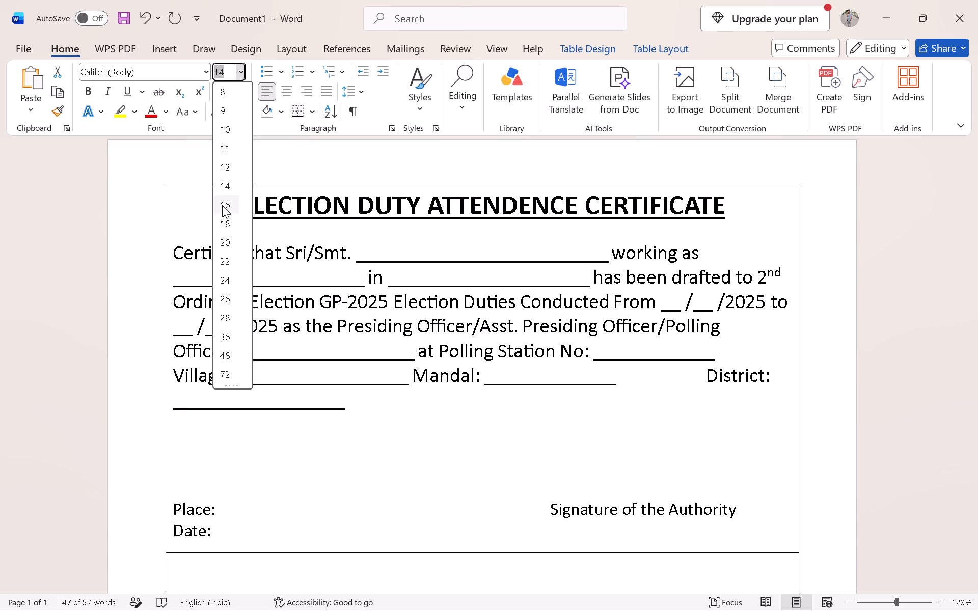
pyautogui.click(222, 205)
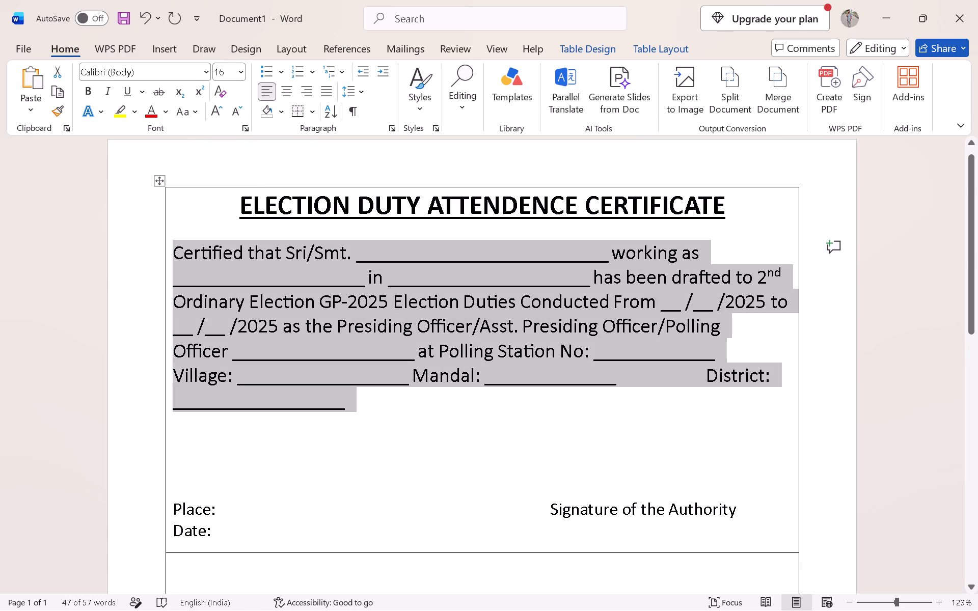
# Set the font size of the "Place:", "Signature of the Authority" and "Date:" lines to 16.
pyautogui.click(300, 531)
pyautogui.moveTo(271, 526); pyautogui.dragTo(184, 501)
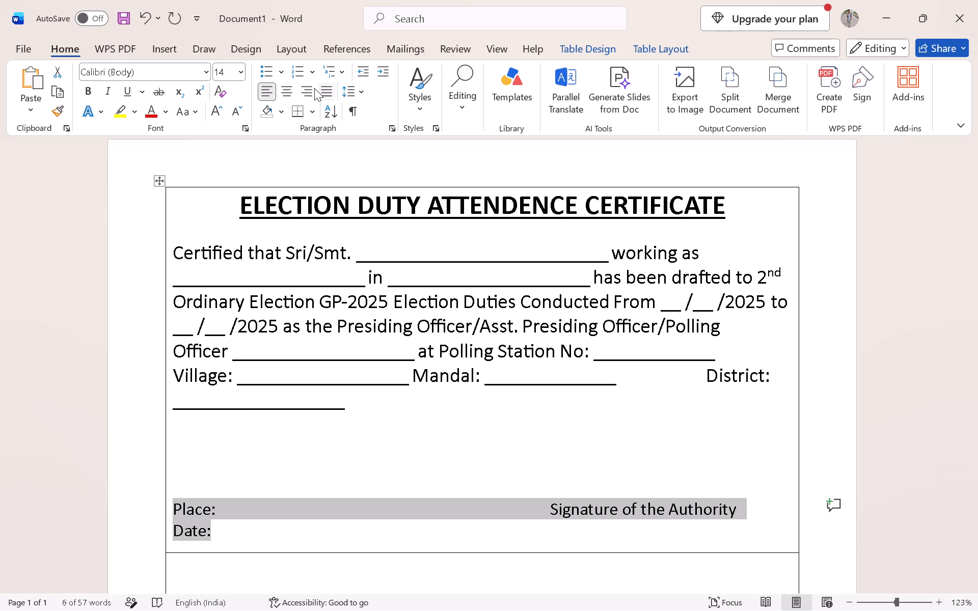
pyautogui.click(241, 73)
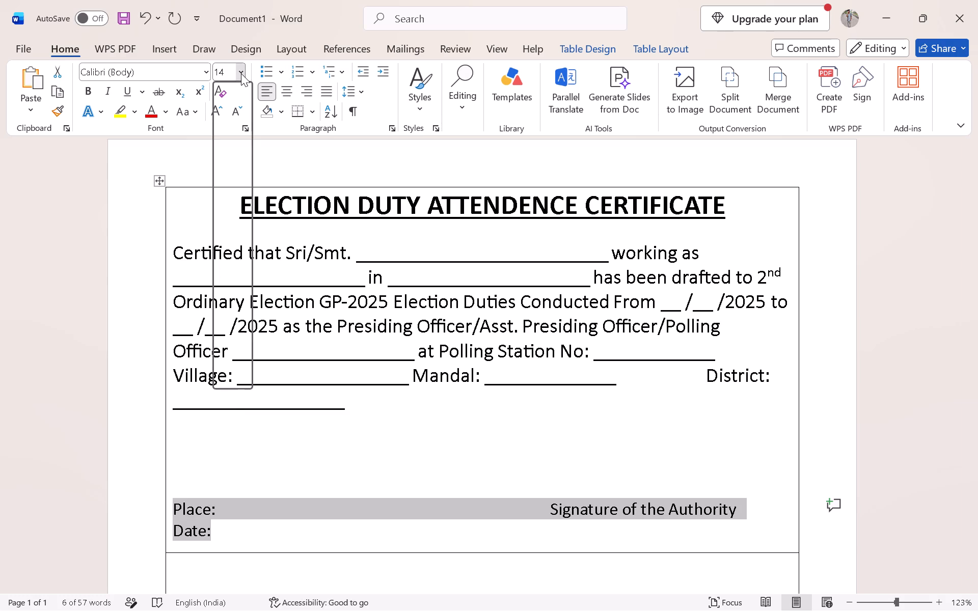
pyautogui.click(229, 203)
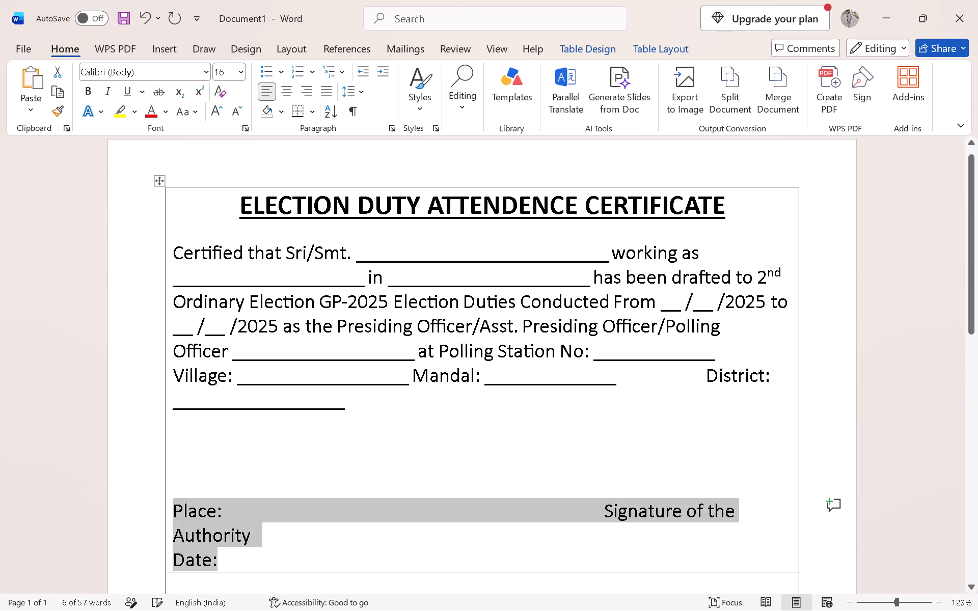
# Remove twelve spaces before "Signature of the Authority" so it fits on the "Place:" line with a margin.
pyautogui.click(605, 508)
pyautogui.press('BackSpace')
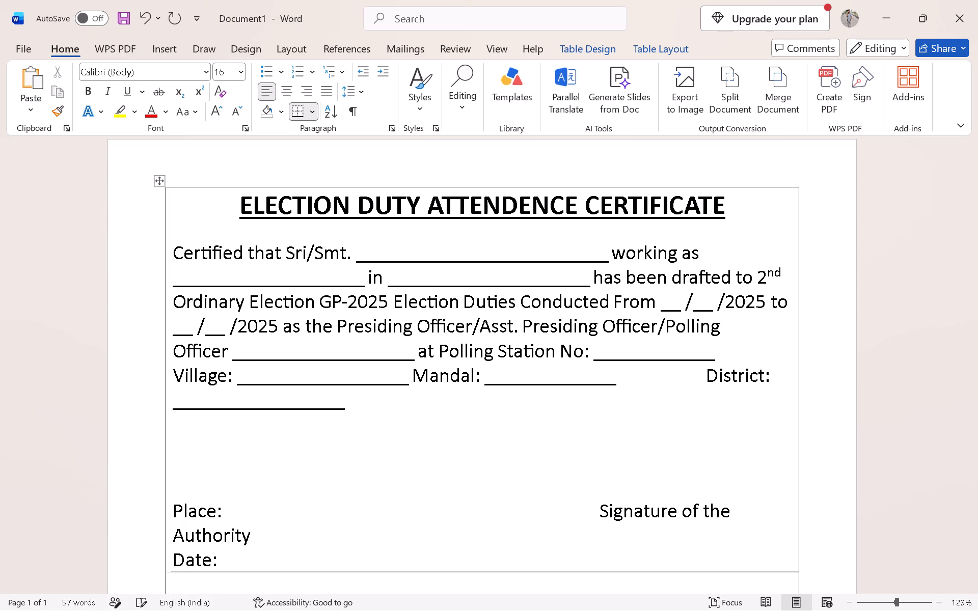
pyautogui.press('BackSpace')
pyautogui.press('BackSpace')
pyautogui.press('BackSpace')
pyautogui.press('BackSpace')
pyautogui.press('BackSpace')
pyautogui.press('BackSpace')
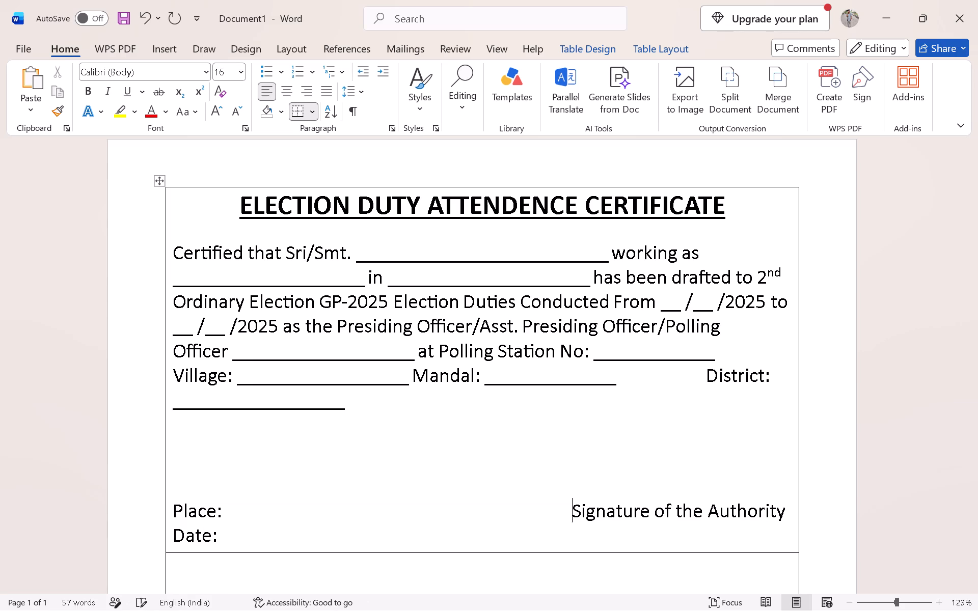
pyautogui.press('BackSpace')
pyautogui.press('BackSpace')
pyautogui.press('BackSpace')
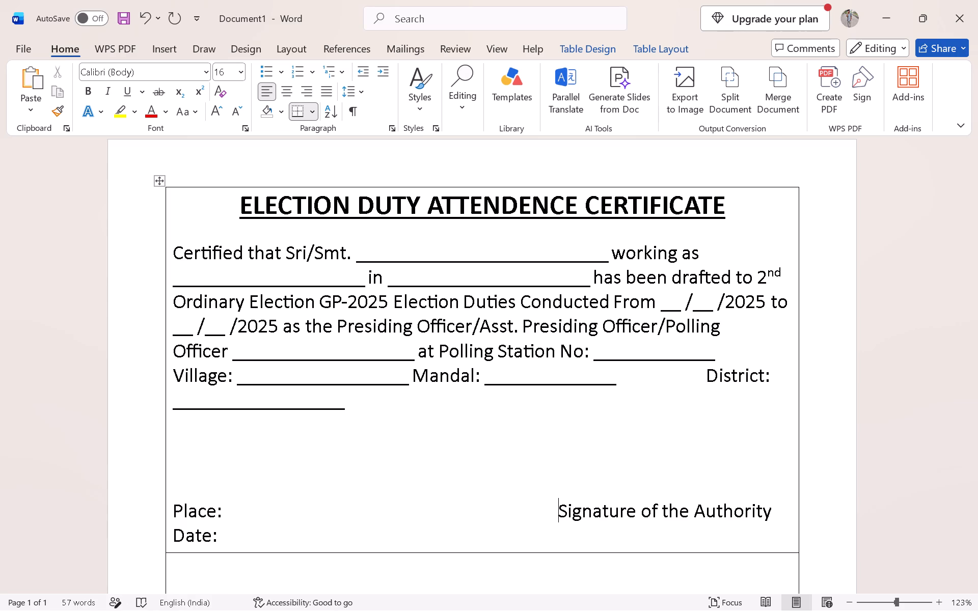
pyautogui.press('BackSpace')
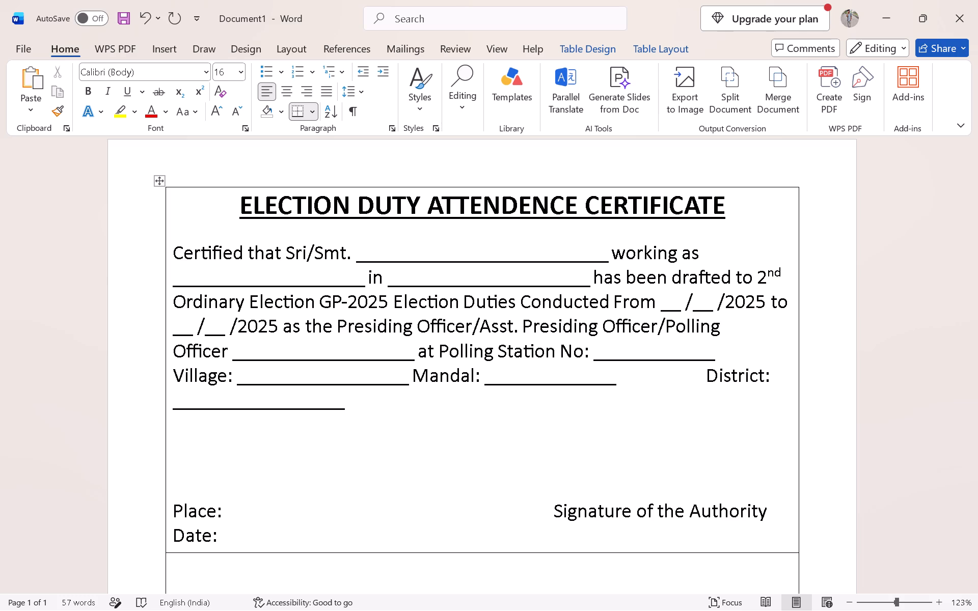
pyautogui.press('BackSpace')
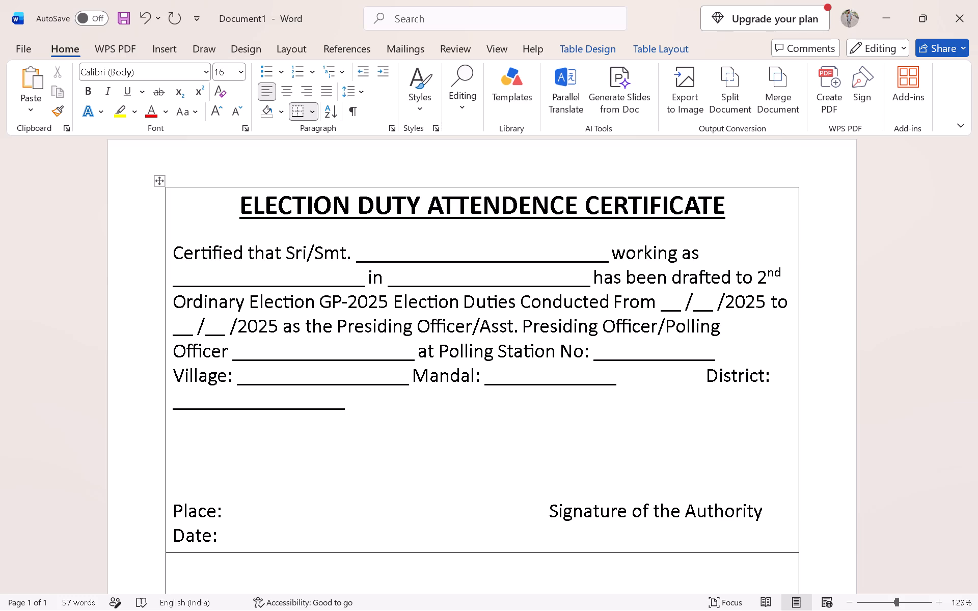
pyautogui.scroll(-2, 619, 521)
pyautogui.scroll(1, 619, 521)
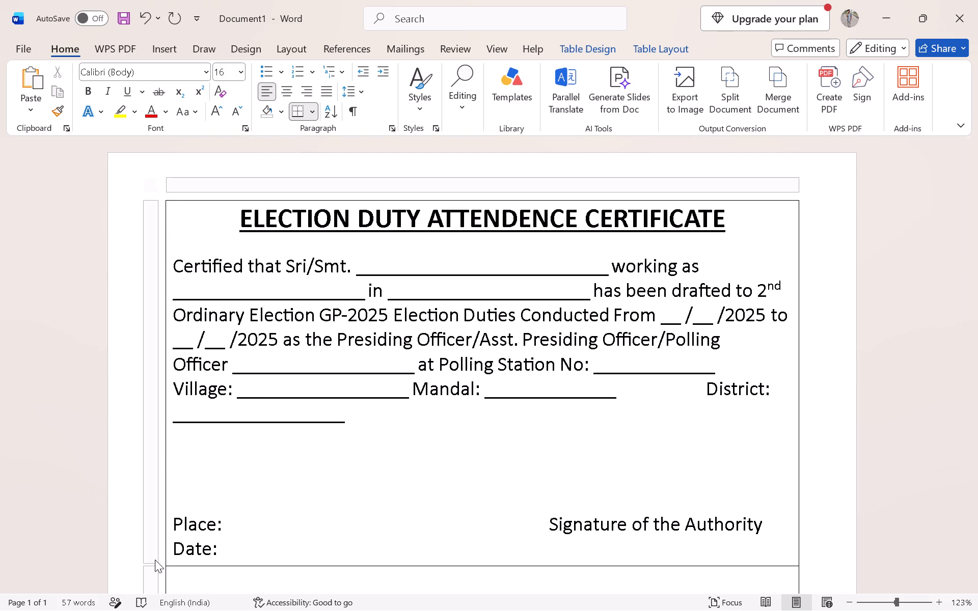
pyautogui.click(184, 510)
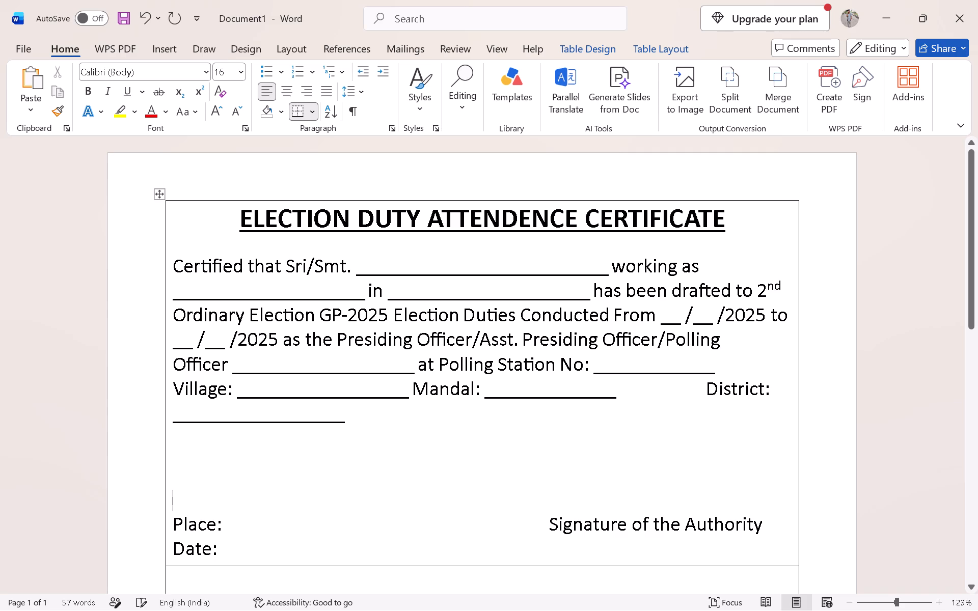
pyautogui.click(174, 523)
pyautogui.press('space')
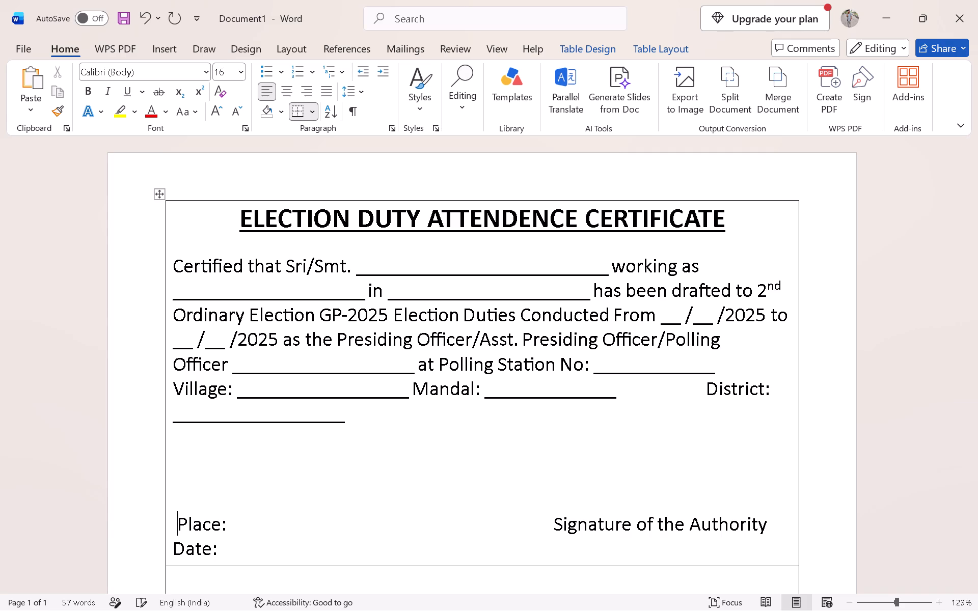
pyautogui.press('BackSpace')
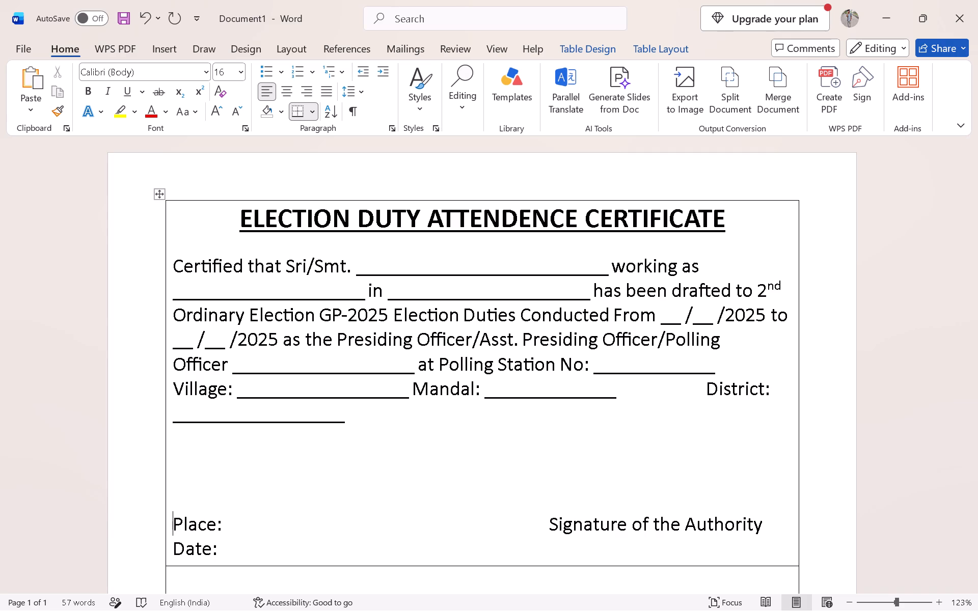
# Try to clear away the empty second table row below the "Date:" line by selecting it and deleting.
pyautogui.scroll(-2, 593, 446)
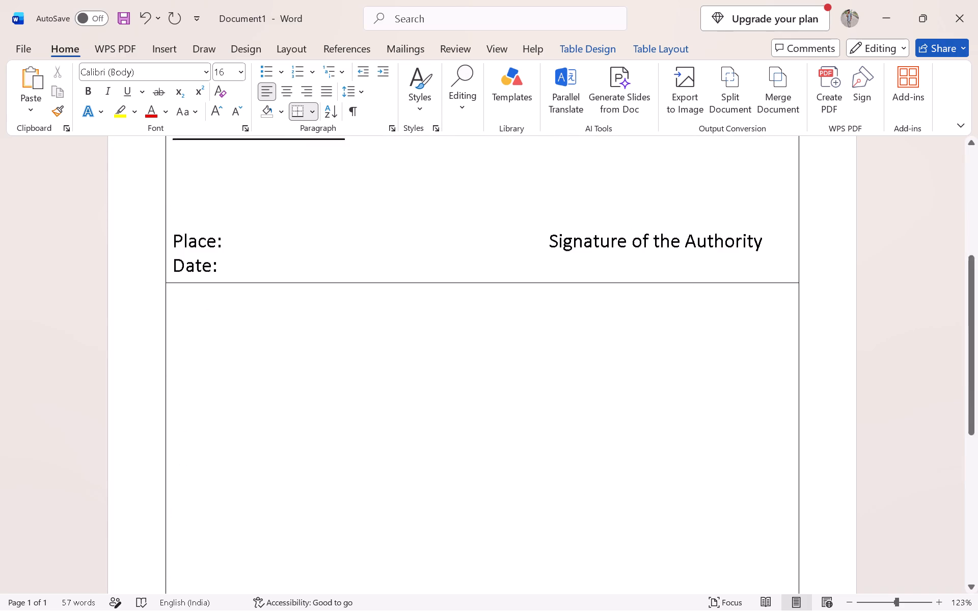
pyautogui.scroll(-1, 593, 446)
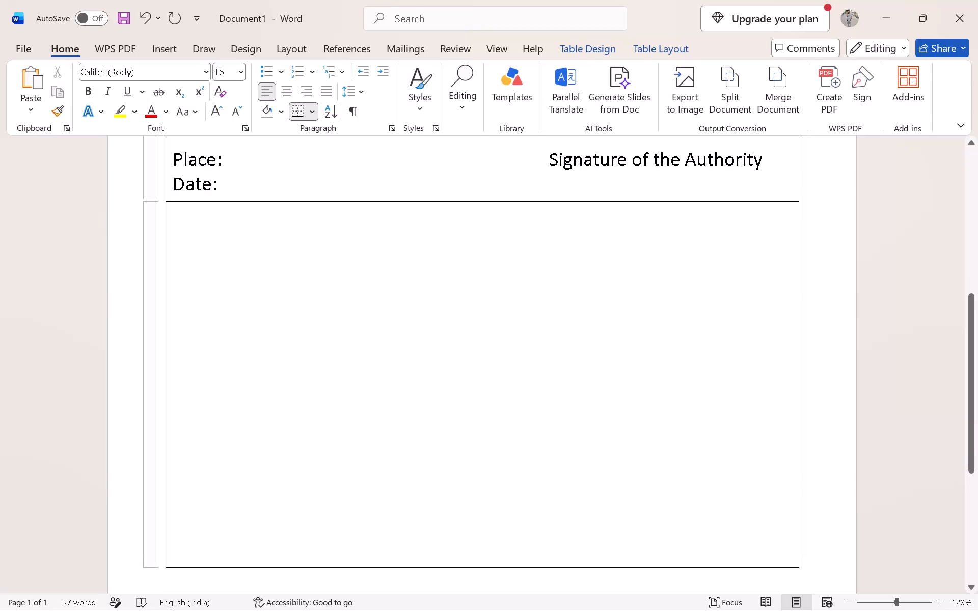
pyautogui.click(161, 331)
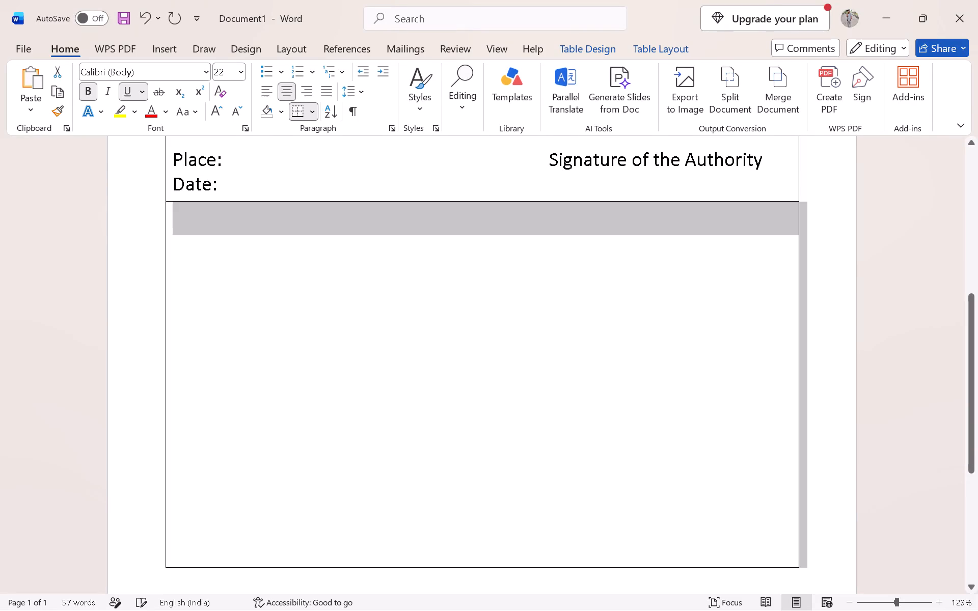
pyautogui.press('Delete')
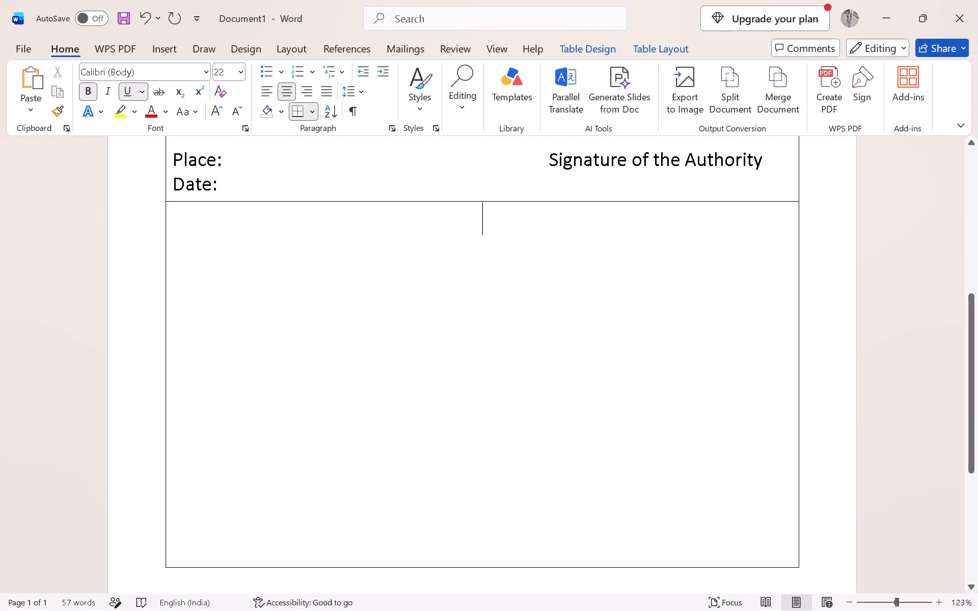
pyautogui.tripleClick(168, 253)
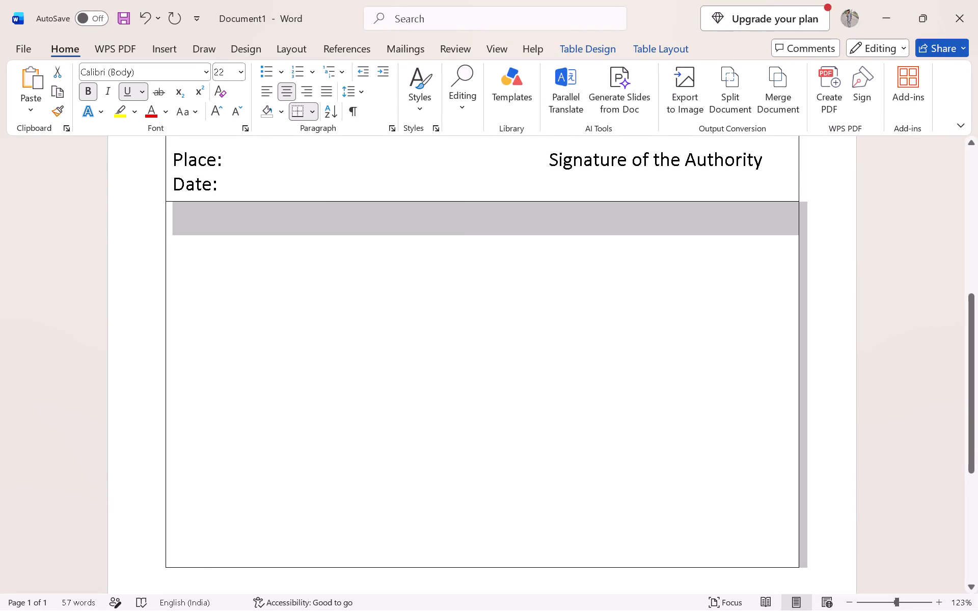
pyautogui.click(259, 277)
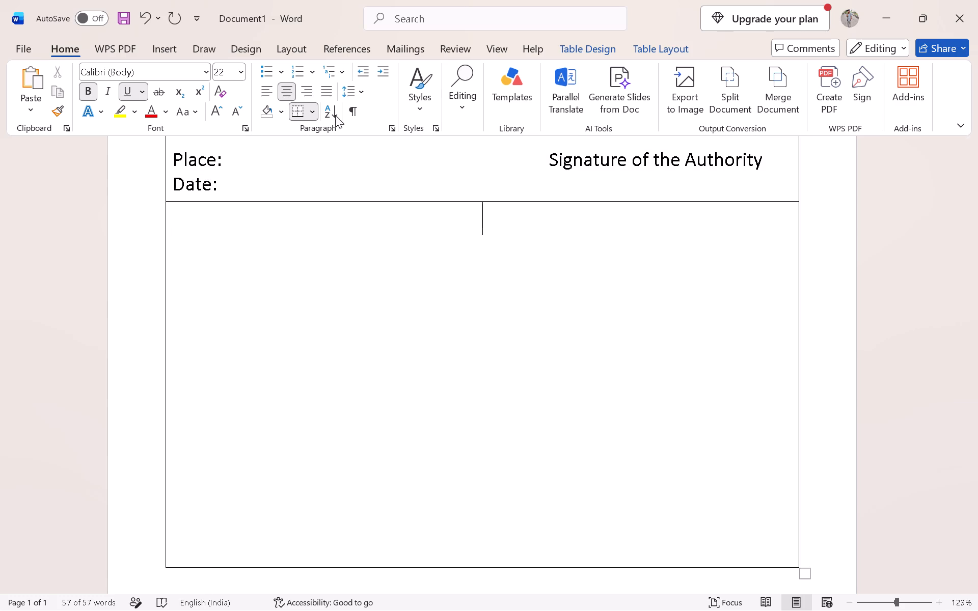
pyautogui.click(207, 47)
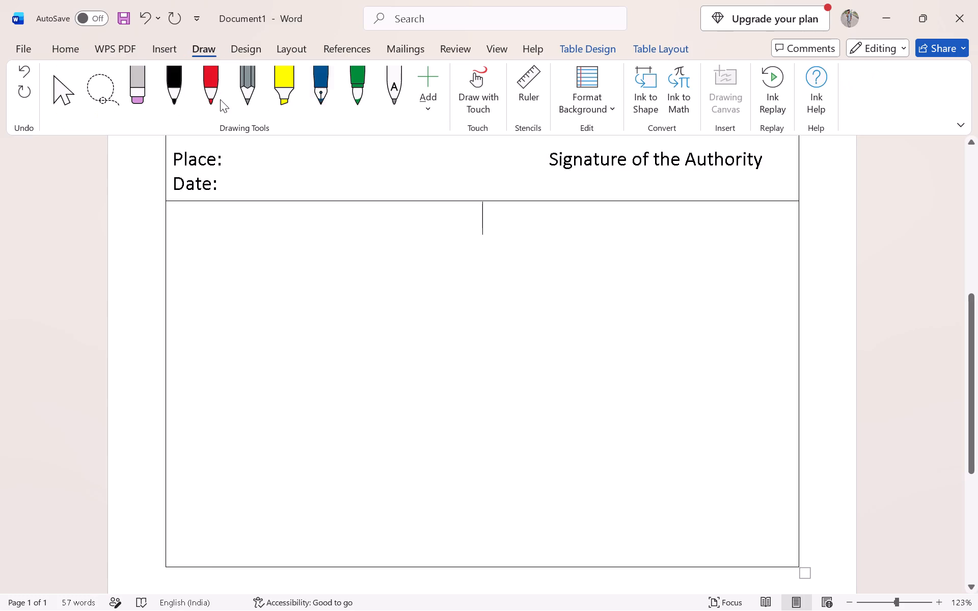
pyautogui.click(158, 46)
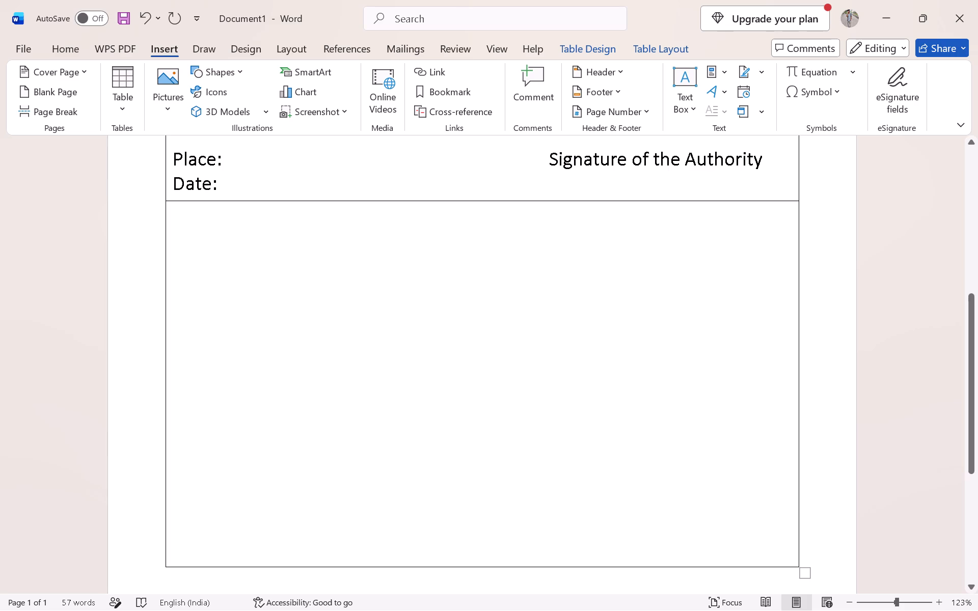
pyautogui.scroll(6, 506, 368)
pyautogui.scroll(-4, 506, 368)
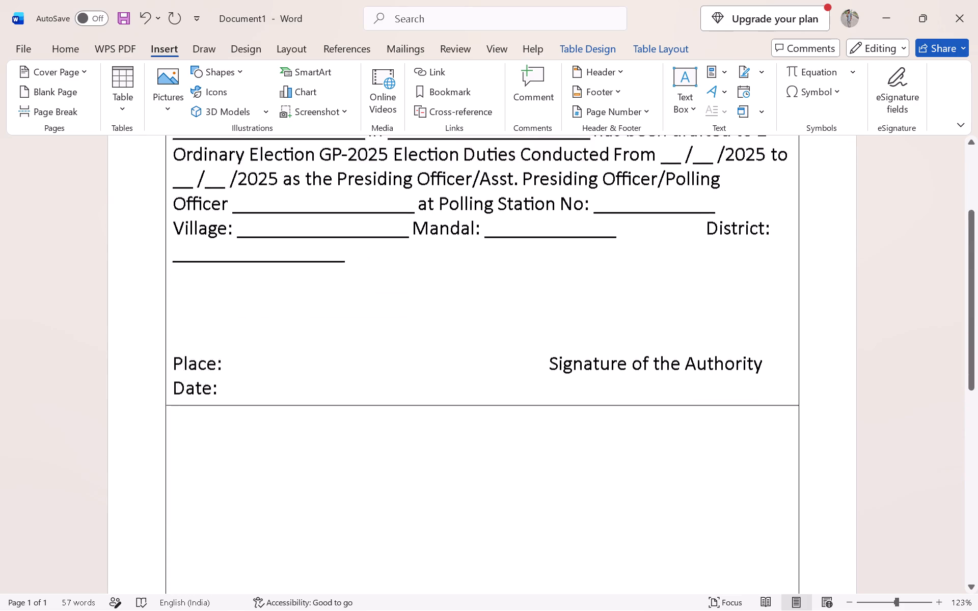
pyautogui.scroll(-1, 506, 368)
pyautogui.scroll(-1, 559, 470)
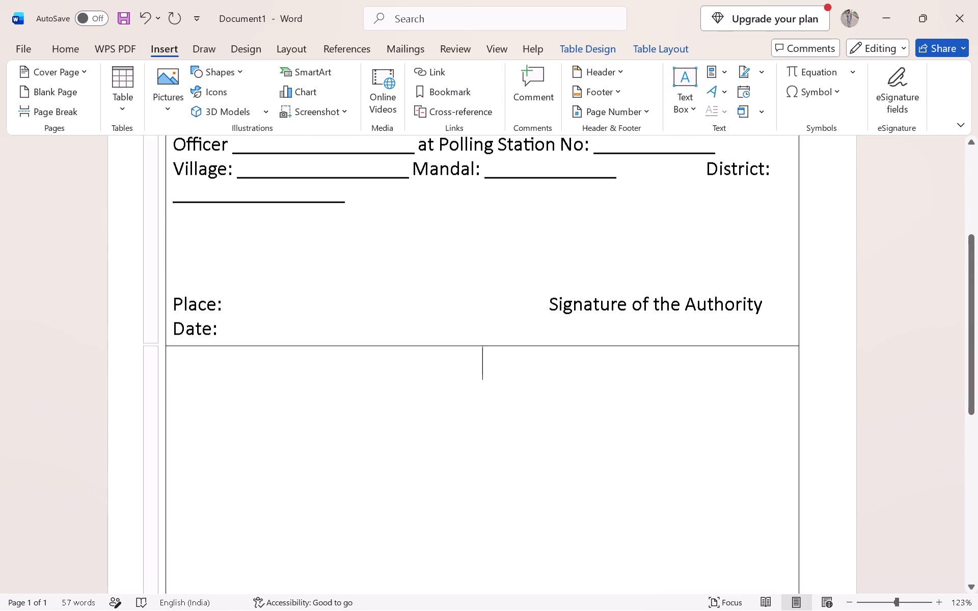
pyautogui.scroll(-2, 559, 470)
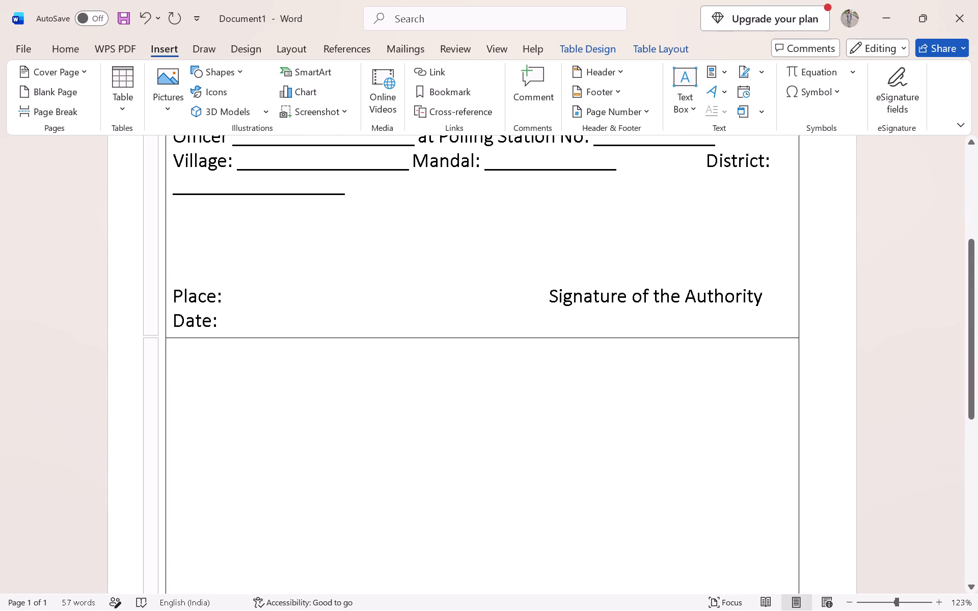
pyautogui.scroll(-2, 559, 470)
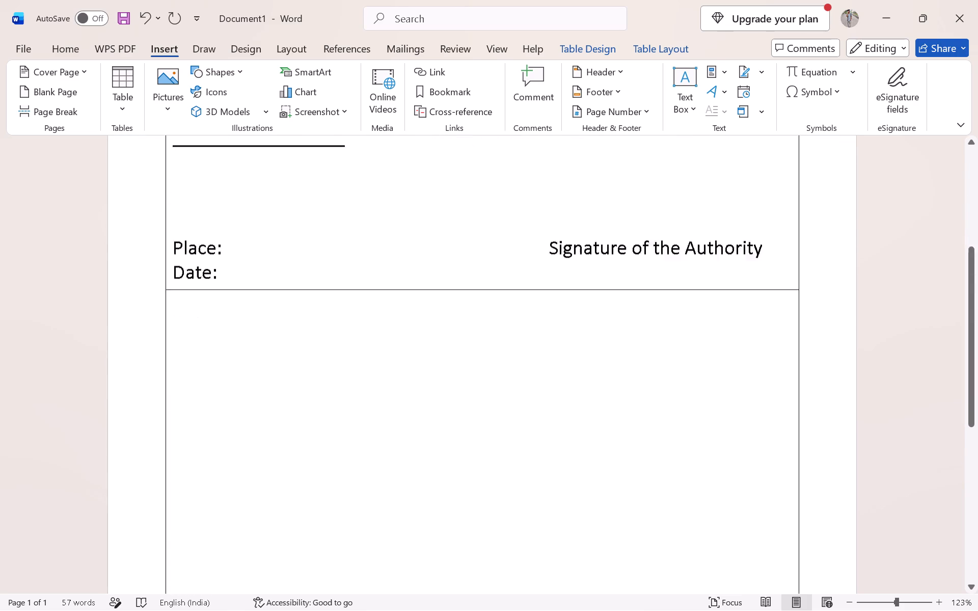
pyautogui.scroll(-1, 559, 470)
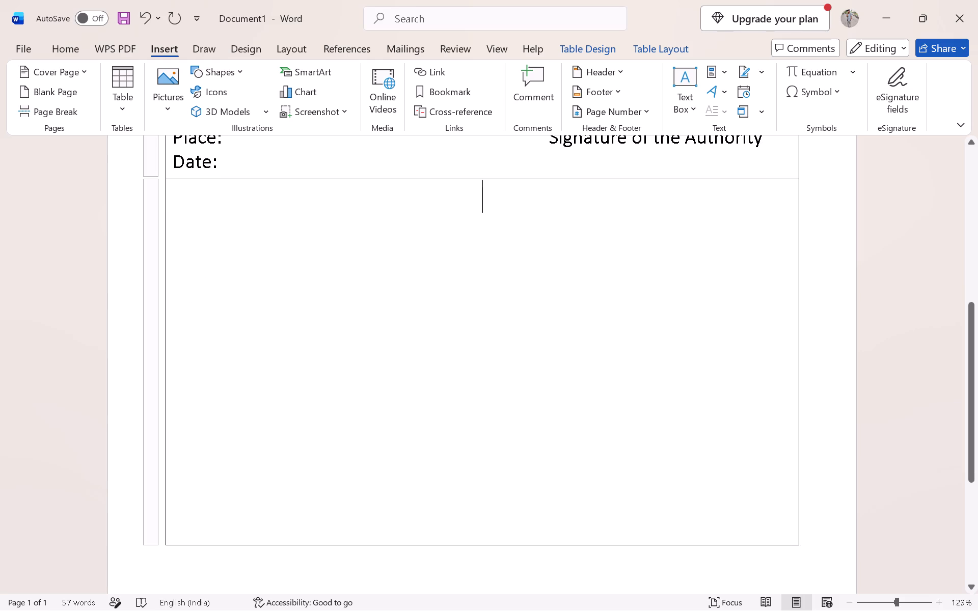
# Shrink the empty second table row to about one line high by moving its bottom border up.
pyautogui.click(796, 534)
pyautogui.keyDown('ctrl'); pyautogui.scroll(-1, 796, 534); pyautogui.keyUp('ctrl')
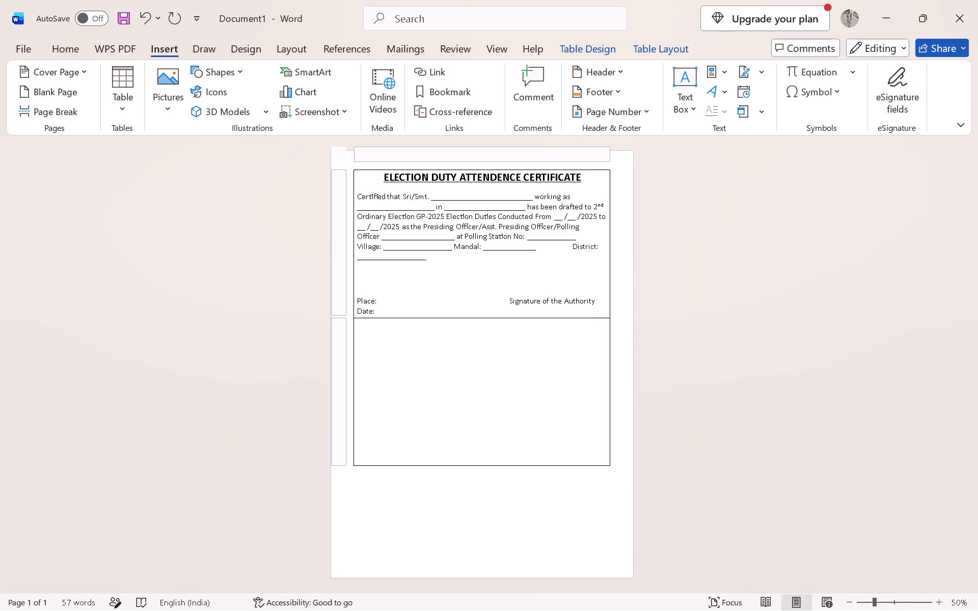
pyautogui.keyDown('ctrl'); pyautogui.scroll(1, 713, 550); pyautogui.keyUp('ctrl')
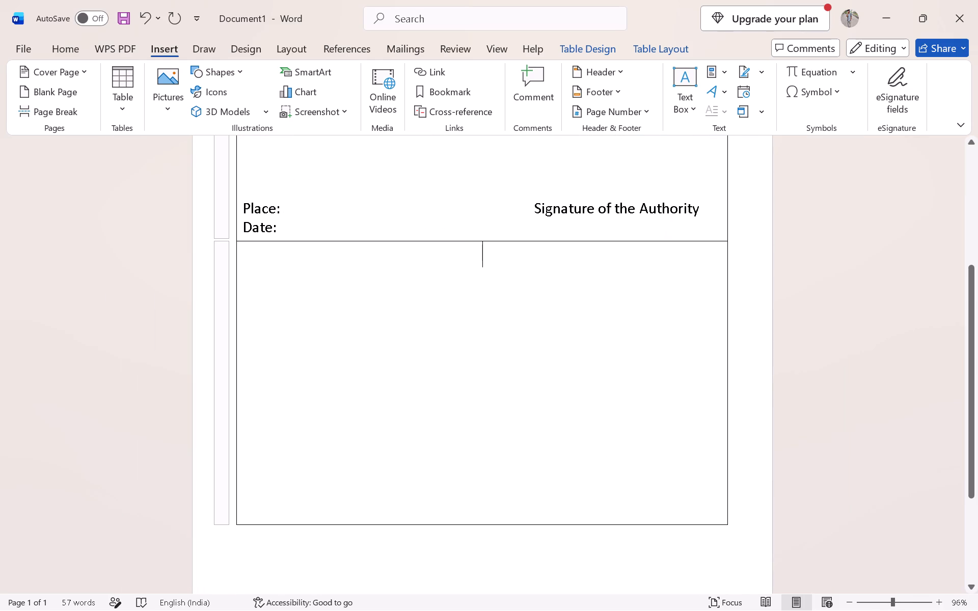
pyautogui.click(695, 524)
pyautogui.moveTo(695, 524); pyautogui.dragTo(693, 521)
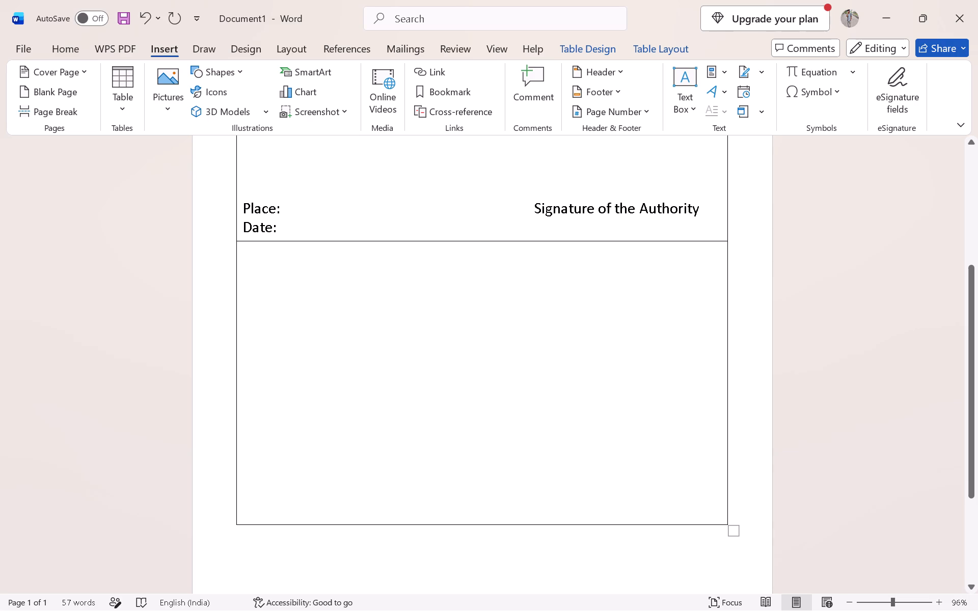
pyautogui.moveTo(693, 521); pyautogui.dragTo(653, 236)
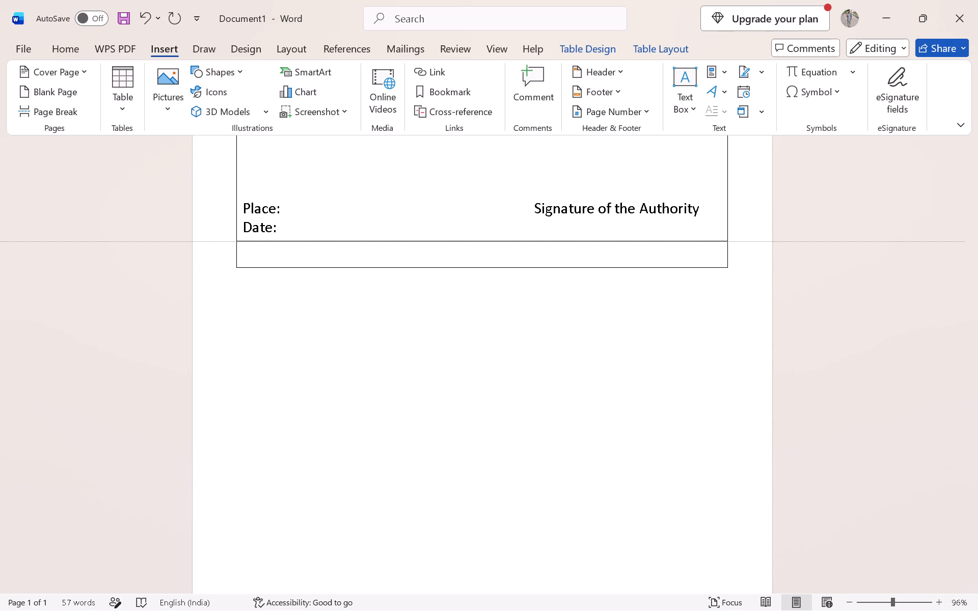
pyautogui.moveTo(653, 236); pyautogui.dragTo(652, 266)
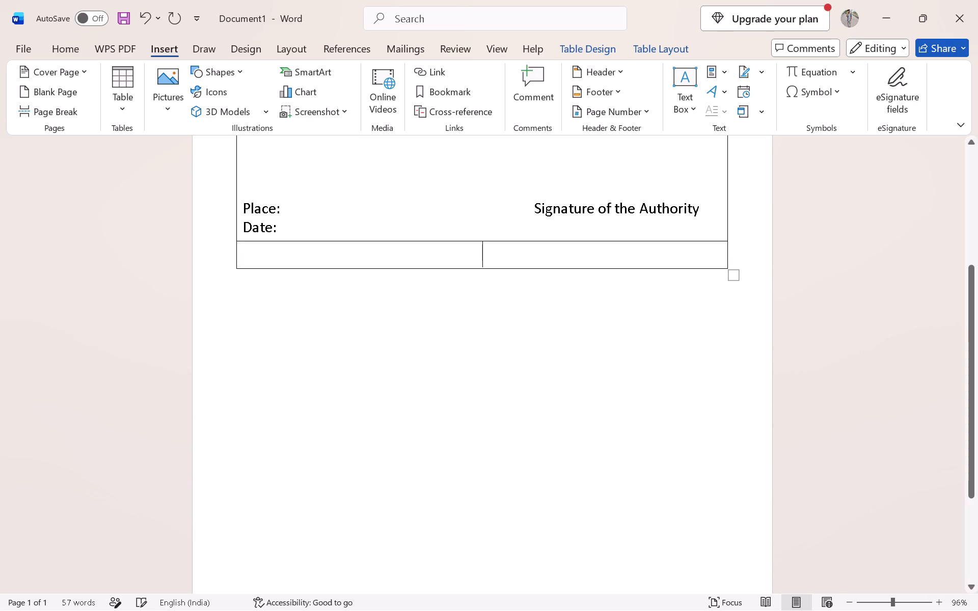
# Delete the entire empty table row below the "Date:" line, leaving only the certificate's frame.
pyautogui.rightClick(606, 262)
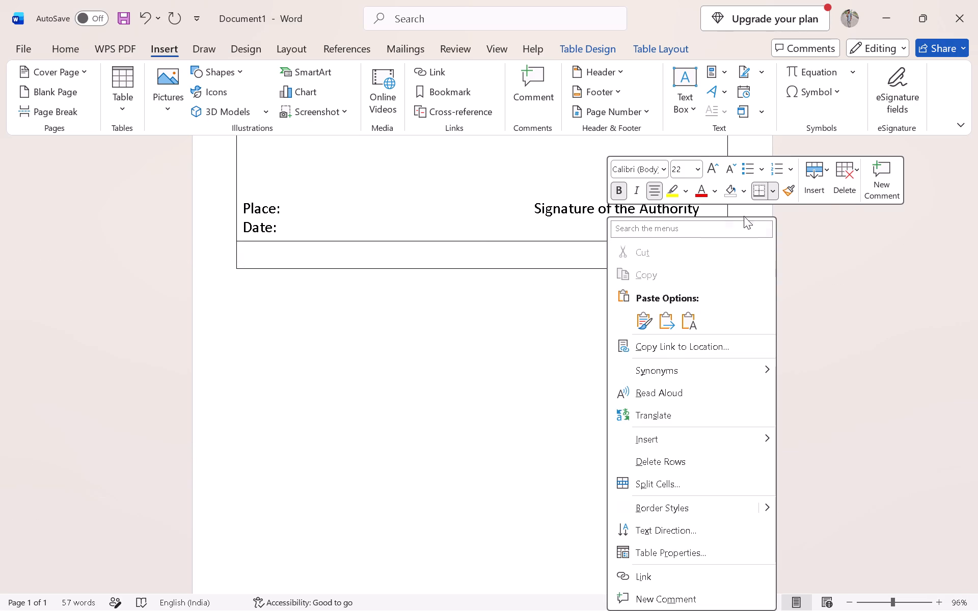
pyautogui.click(850, 187)
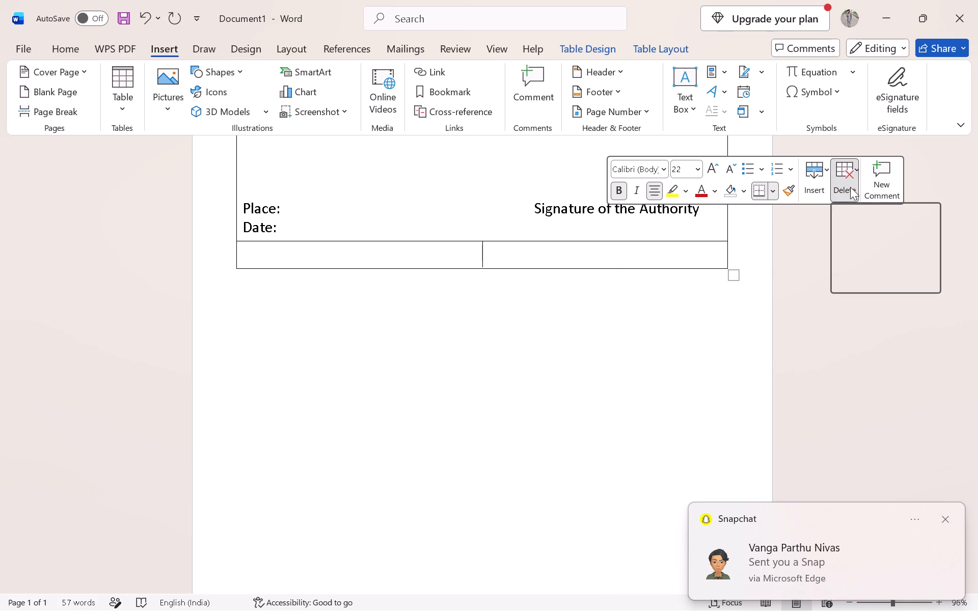
pyautogui.click(867, 210)
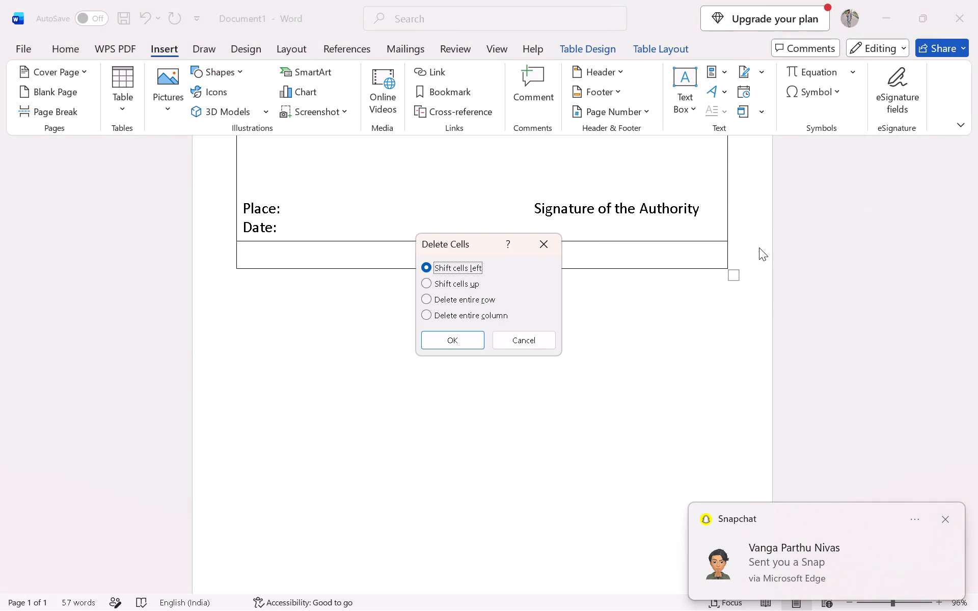
pyautogui.click(457, 298)
pyautogui.click(463, 332)
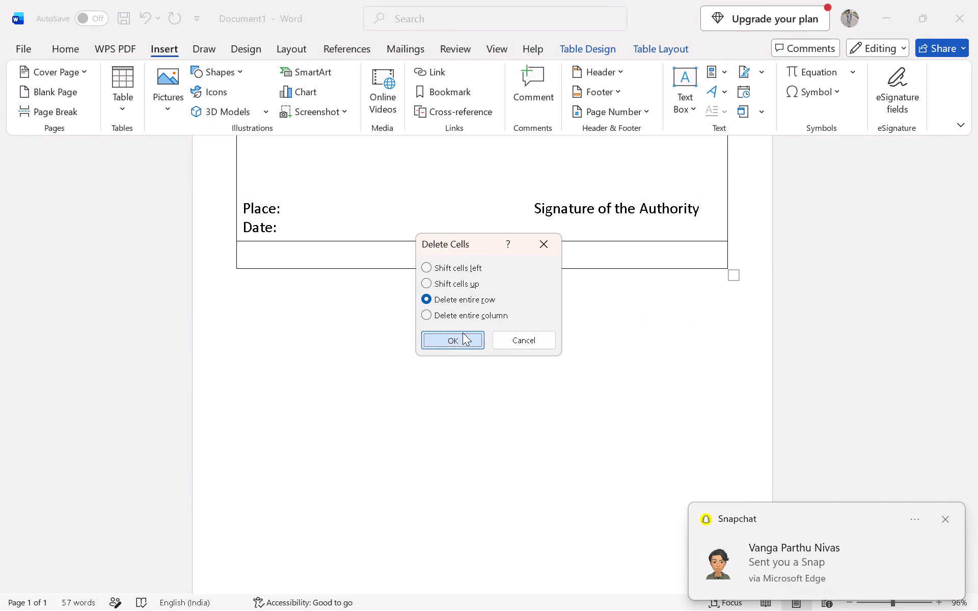
# Save the document as "ELECTION DUTY ATTENDENCE CERTIFICATE" in the Downloads folder.
pyautogui.scroll(6, 440, 358)
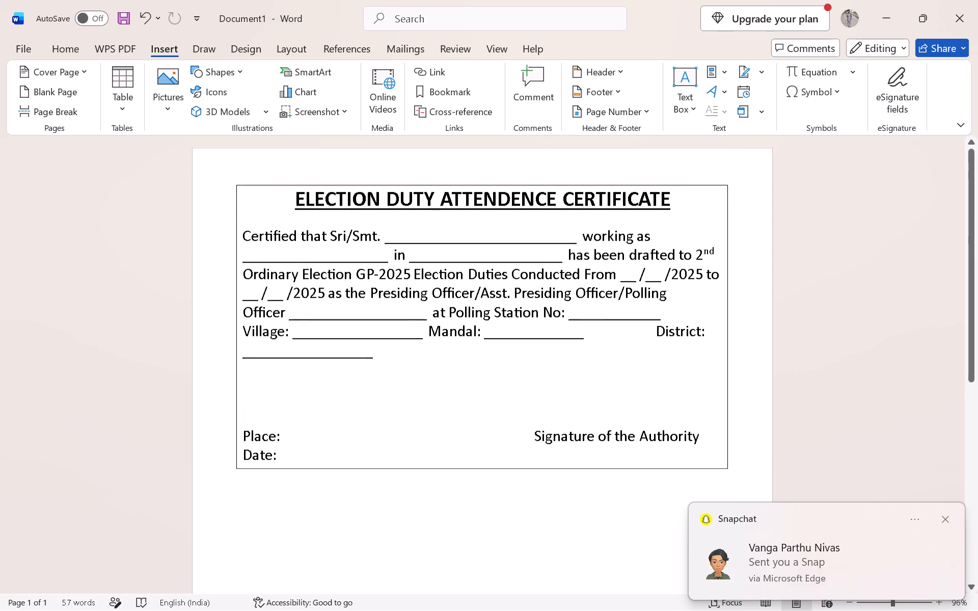
pyautogui.scroll(1, 440, 358)
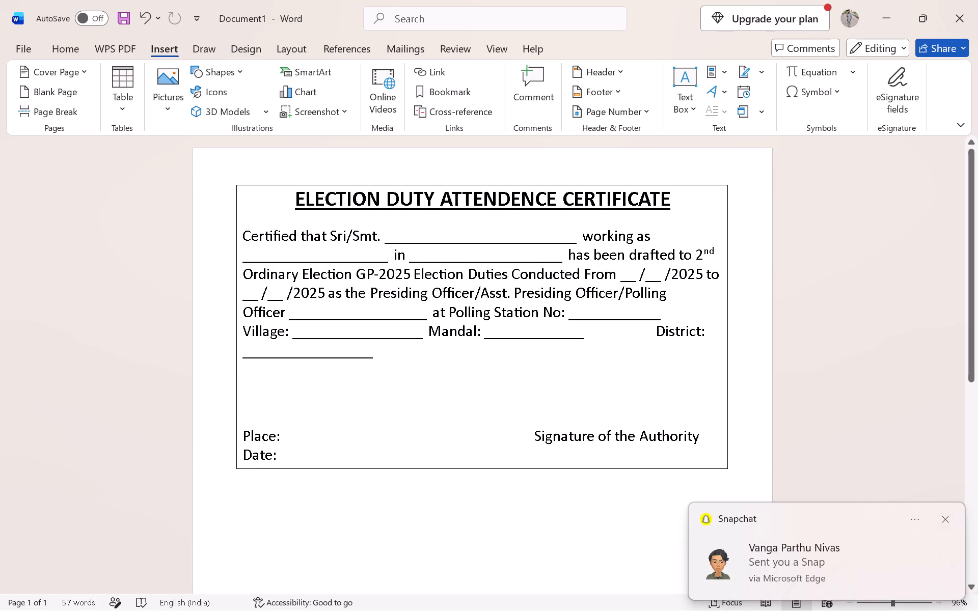
pyautogui.hotkey('ctrl', 's')
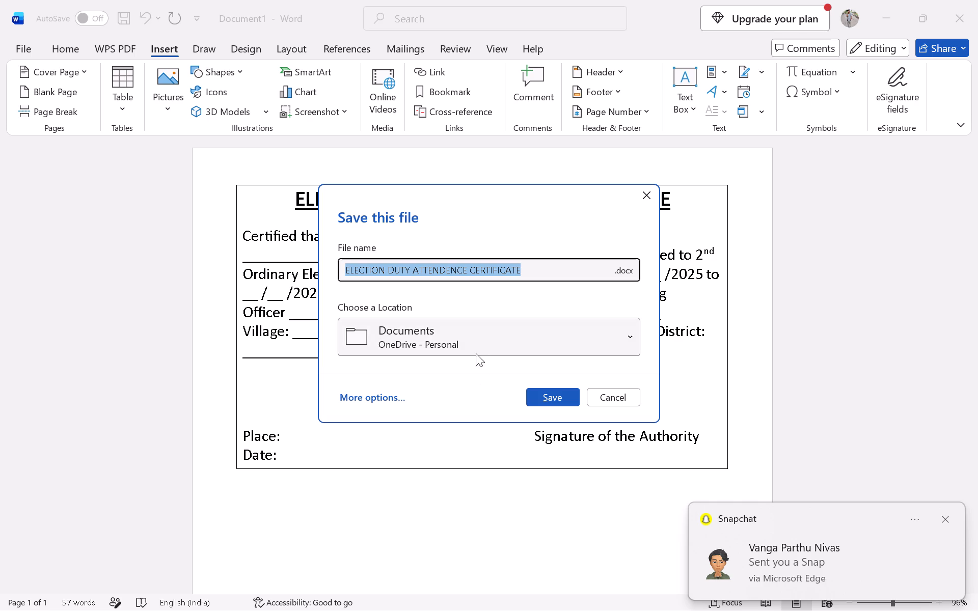
pyautogui.click(481, 340)
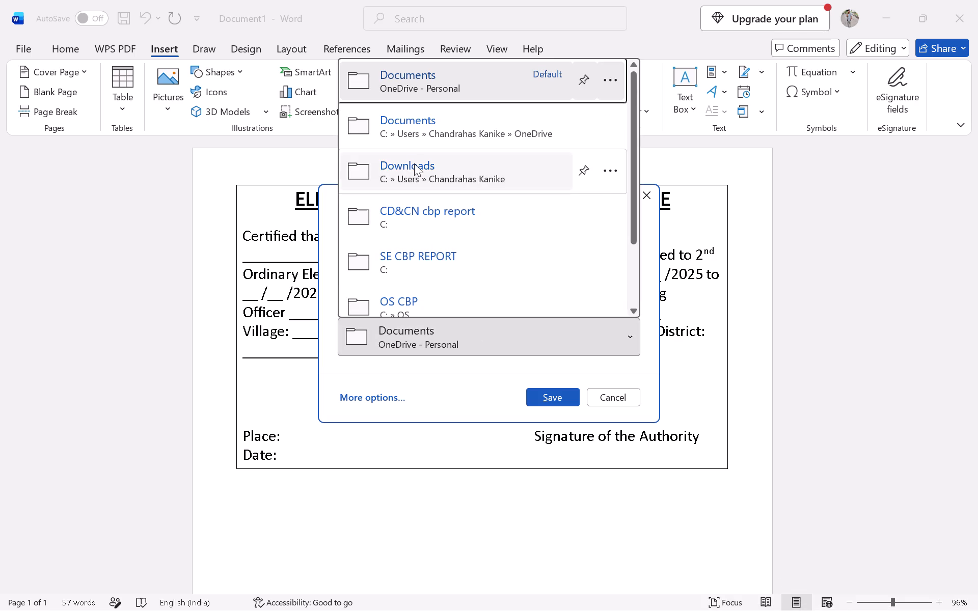
pyautogui.click(414, 163)
pyautogui.click(544, 401)
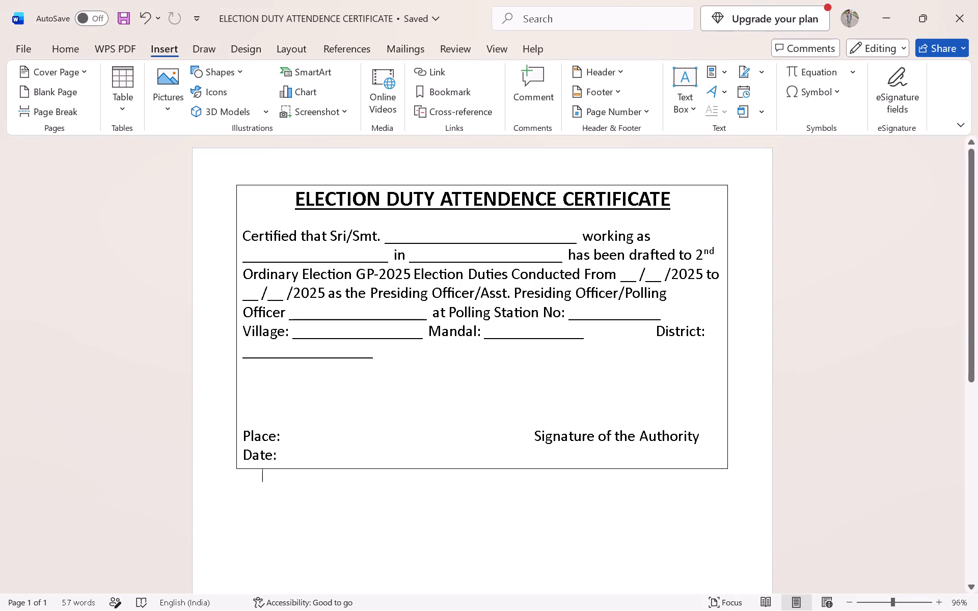
# Create a PDF of the certificate with WPS PDF.
pyautogui.click(64, 45)
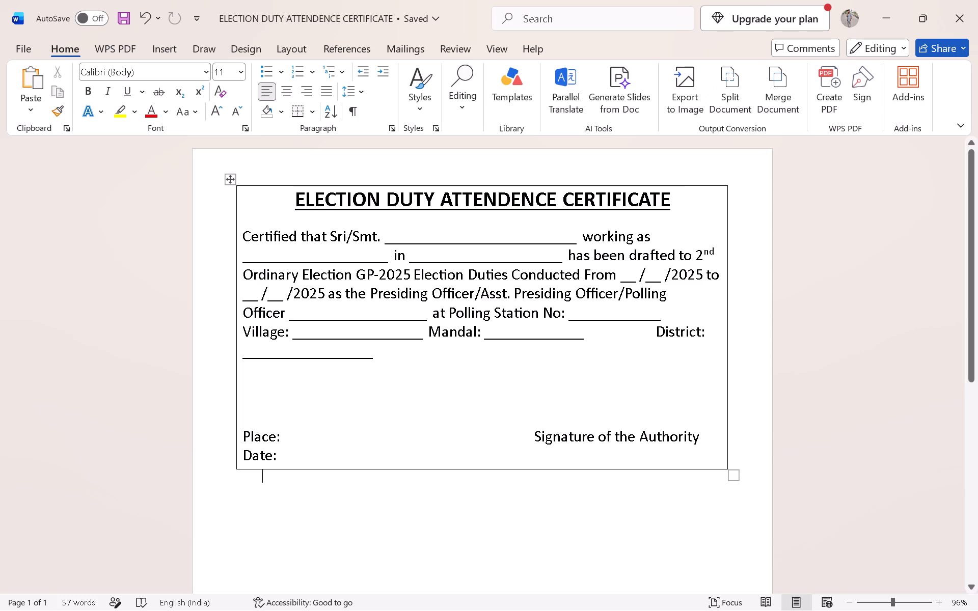
pyautogui.click(828, 92)
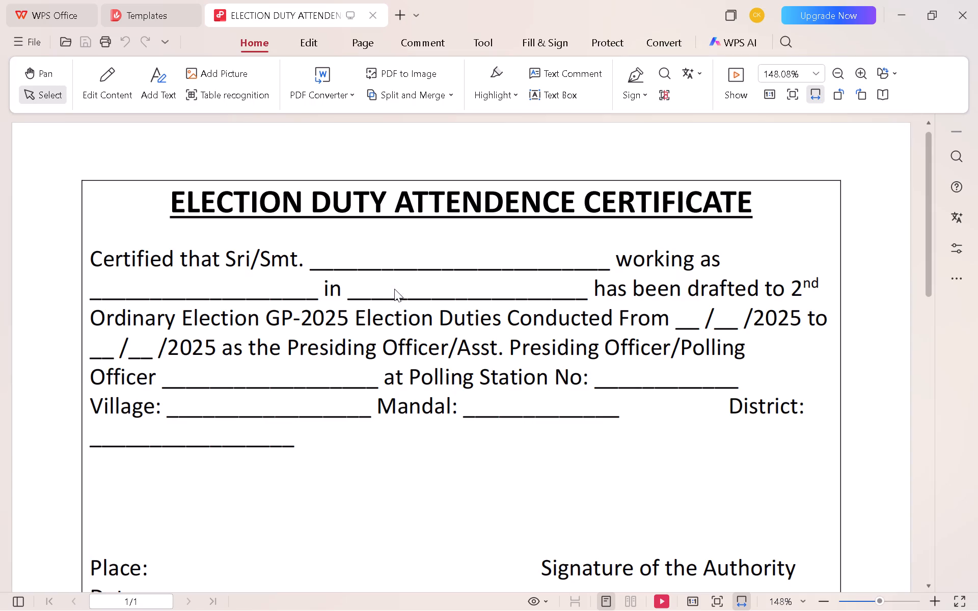
# Review the PDF certificate in WPS Office, from the heading down to the "Date:" line and bottom border.
pyautogui.scroll(-4, 492, 339)
pyautogui.scroll(7, 492, 339)
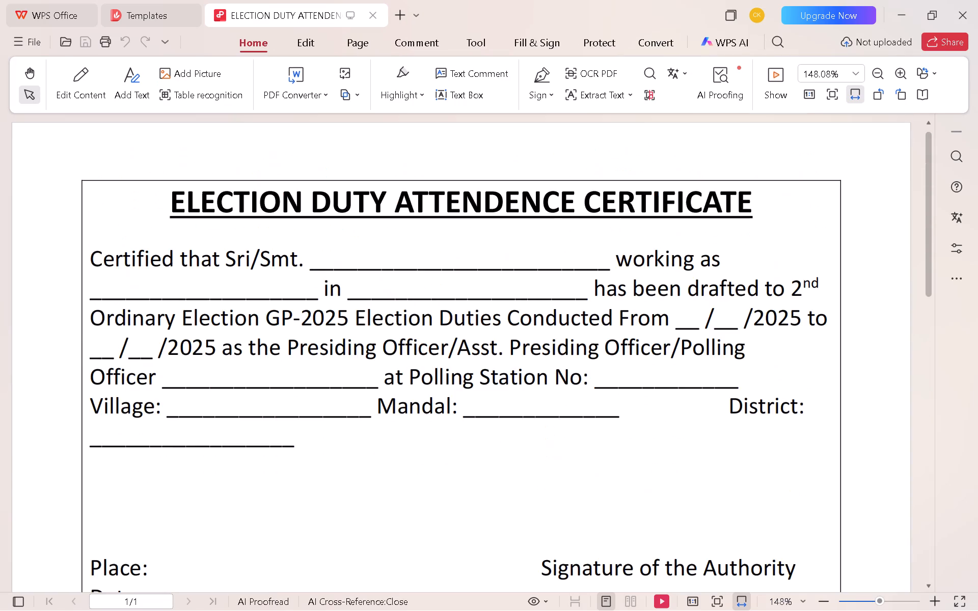
pyautogui.scroll(-7, 492, 339)
pyautogui.scroll(2, 492, 339)
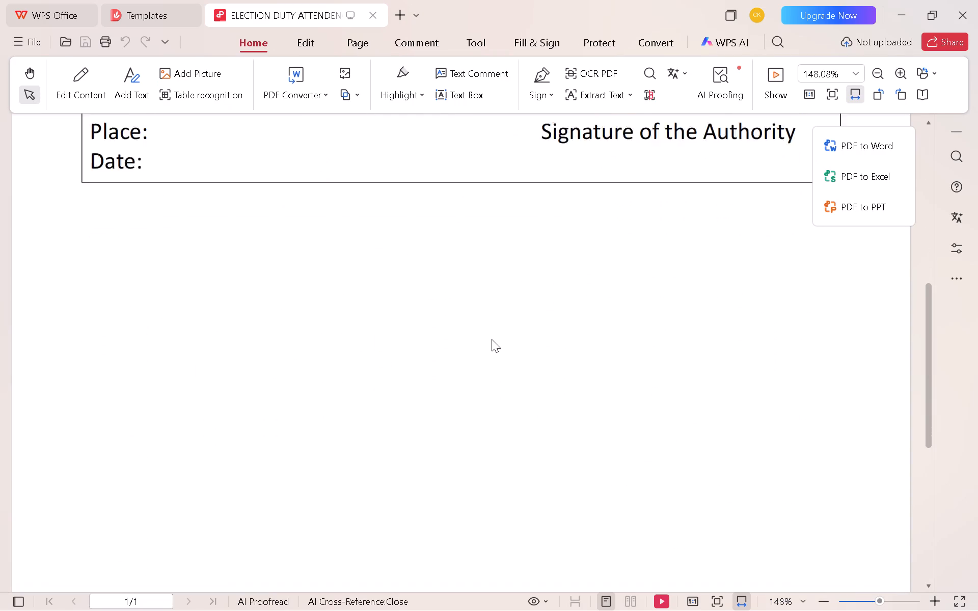
# Examine the PDF certificate's page layout at full-page and enlarged views, from the heading to the blank area below the frame.
pyautogui.scroll(9, 492, 339)
pyautogui.scroll(-4, 492, 339)
pyautogui.scroll(3, 492, 339)
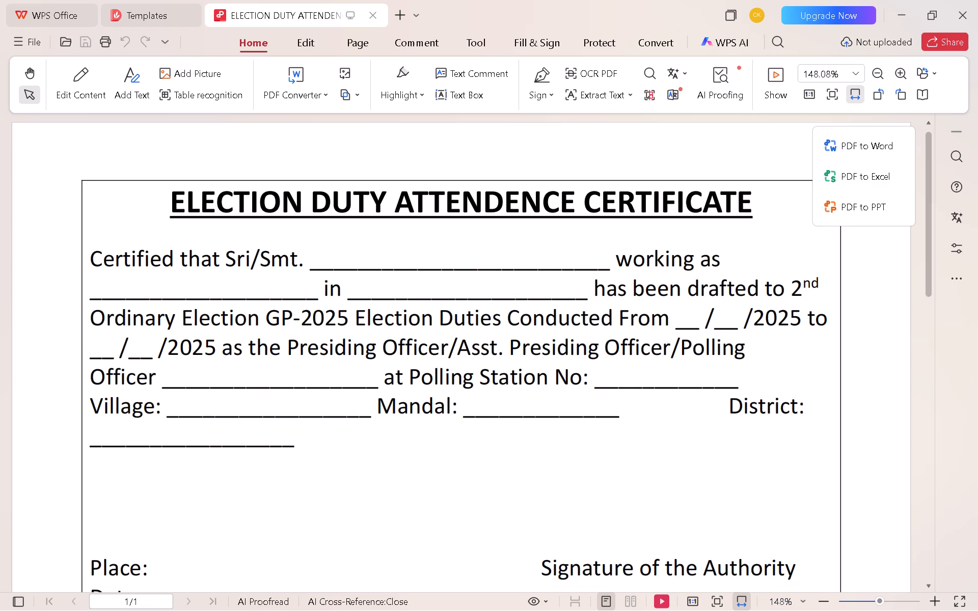
pyautogui.scroll(3, 492, 339)
pyautogui.keyDown('ctrl'); pyautogui.scroll(-1, 492, 339); pyautogui.keyUp('ctrl')
pyautogui.keyDown('ctrl'); pyautogui.scroll(1, 492, 339); pyautogui.keyUp('ctrl')
pyautogui.scroll(-1, 493, 330)
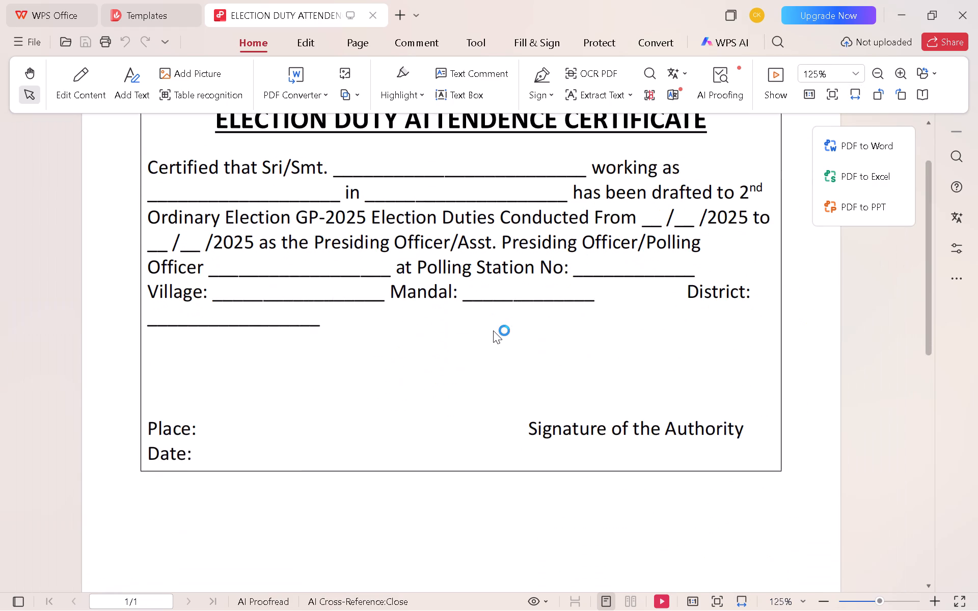
pyautogui.keyDown('ctrl'); pyautogui.scroll(-5, 493, 330); pyautogui.keyUp('ctrl')
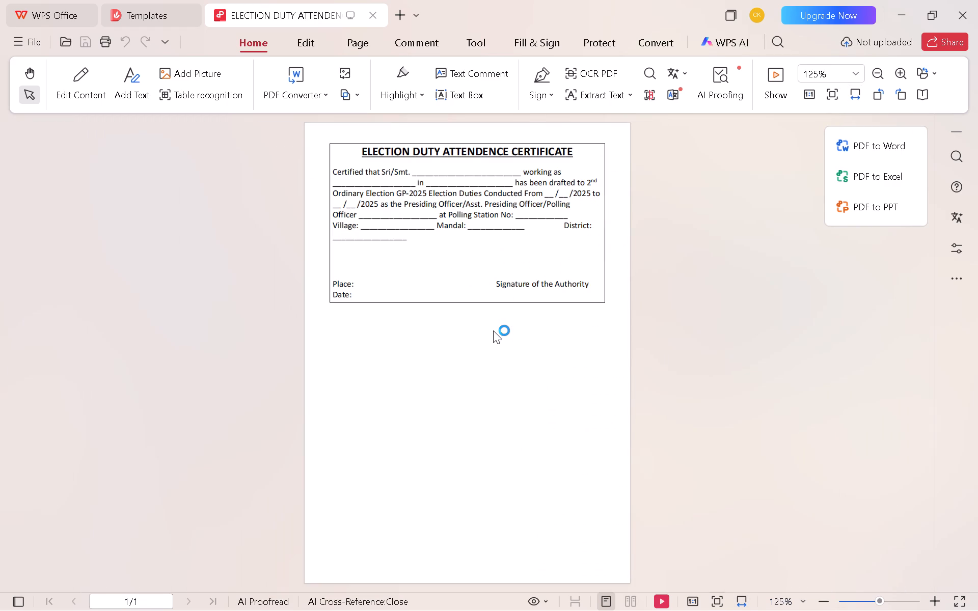
pyautogui.keyDown('ctrl'); pyautogui.scroll(-4, 493, 330); pyautogui.keyUp('ctrl')
pyautogui.keyDown('ctrl'); pyautogui.scroll(7, 493, 330); pyautogui.keyUp('ctrl')
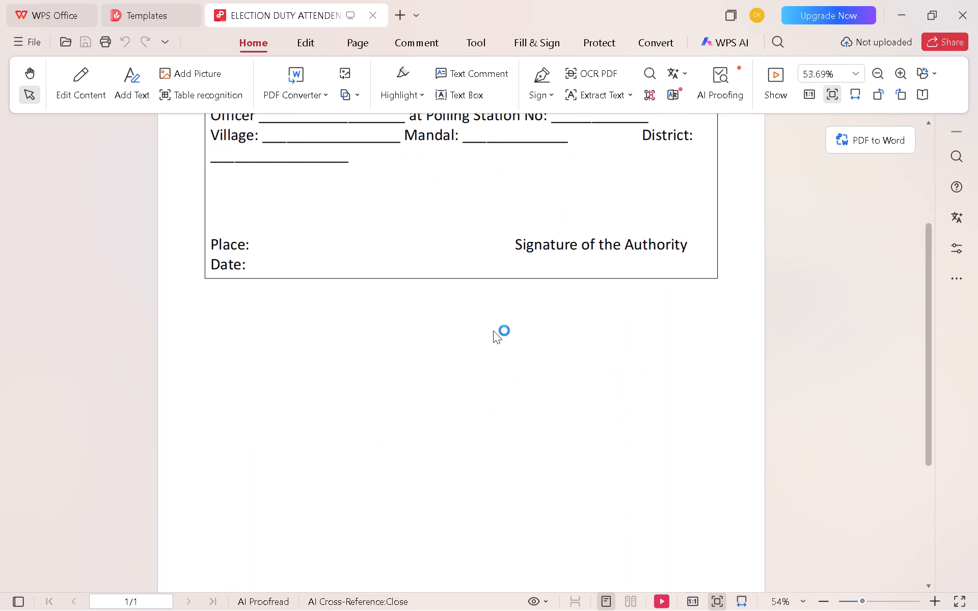
pyautogui.scroll(1, 493, 330)
pyautogui.keyDown('ctrl'); pyautogui.scroll(-1, 493, 330); pyautogui.keyUp('ctrl')
pyautogui.keyDown('ctrl'); pyautogui.scroll(1, 493, 330); pyautogui.keyUp('ctrl')
pyautogui.keyDown('ctrl'); pyautogui.scroll(-1, 493, 330); pyautogui.keyUp('ctrl')
pyautogui.keyDown('ctrl'); pyautogui.scroll(1, 493, 330); pyautogui.keyUp('ctrl')
pyautogui.scroll(1, 493, 330)
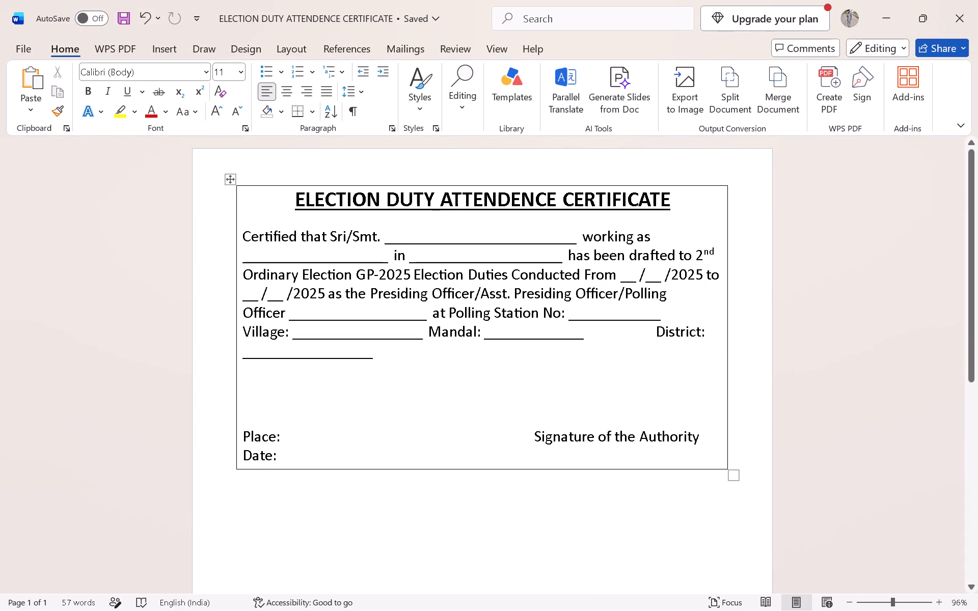
# Switch to Word and check the certificate's layout from the heading to the page's blank lower part, including the full-page view.
pyautogui.scroll(-3, 726, 473)
pyautogui.scroll(2, 726, 473)
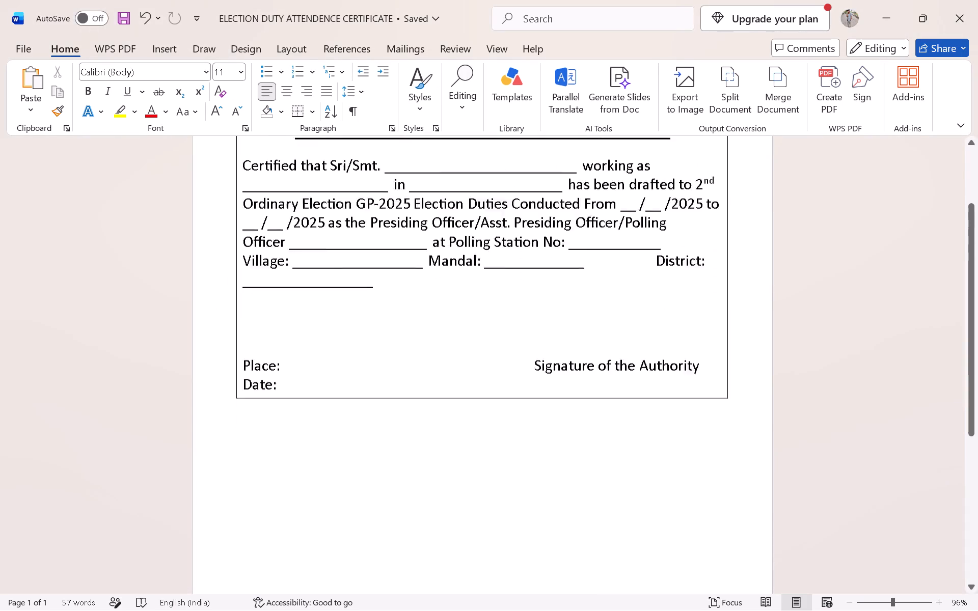
pyautogui.scroll(6, 726, 473)
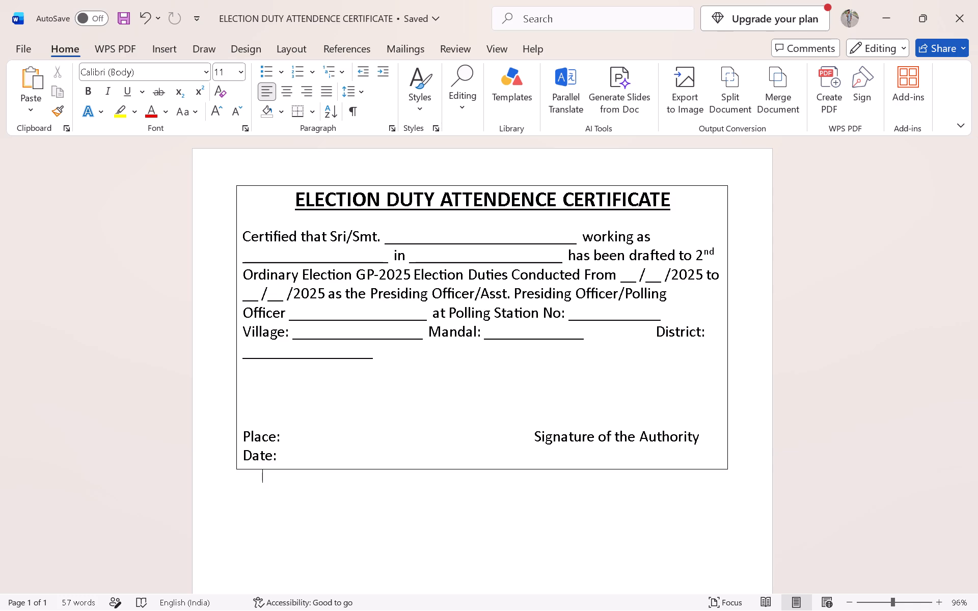
pyautogui.scroll(-4, 692, 566)
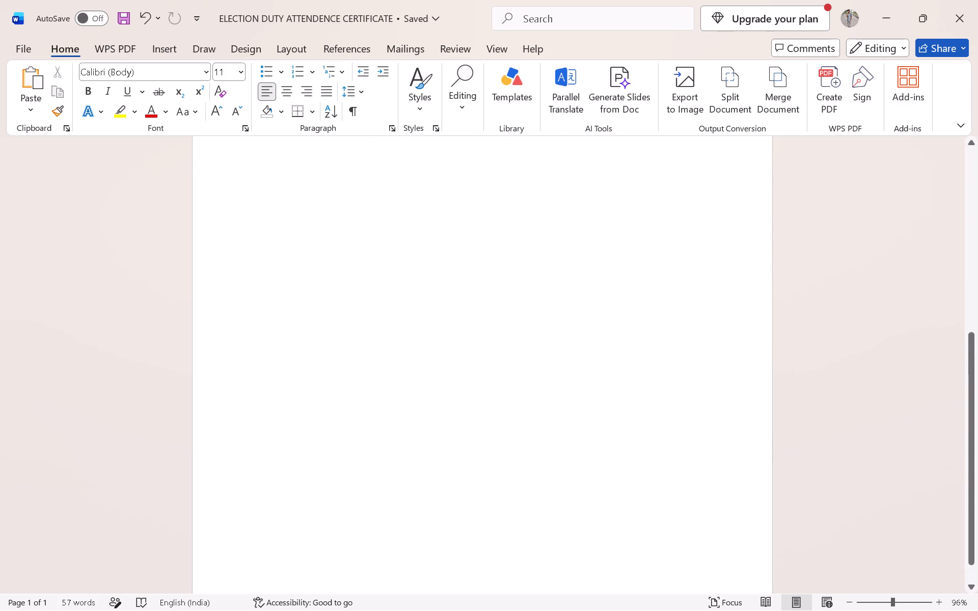
pyautogui.scroll(-1, 692, 566)
pyautogui.scroll(2, 692, 566)
pyautogui.scroll(-3, 692, 566)
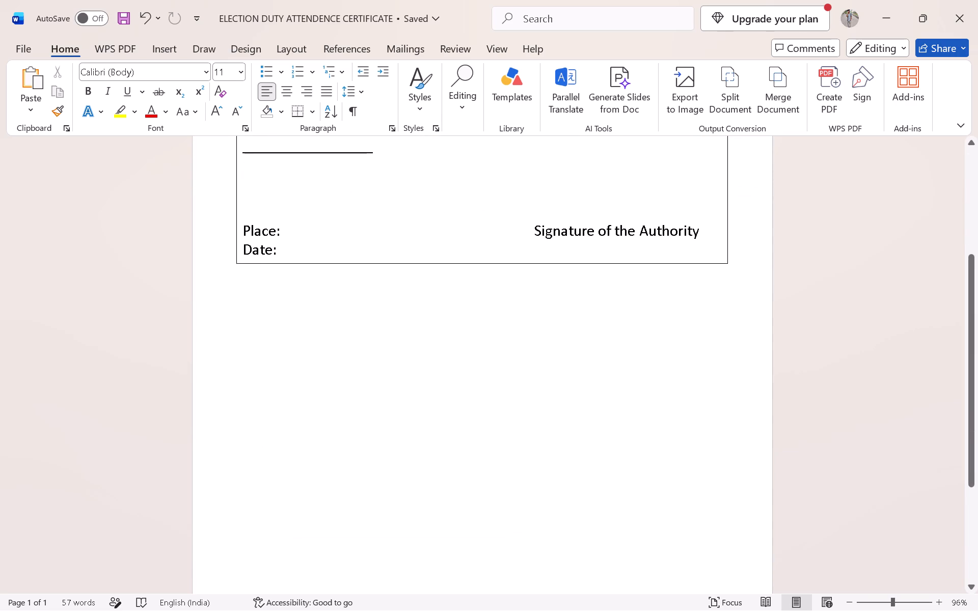
pyautogui.moveTo(265, 278); pyautogui.dragTo(503, 610)
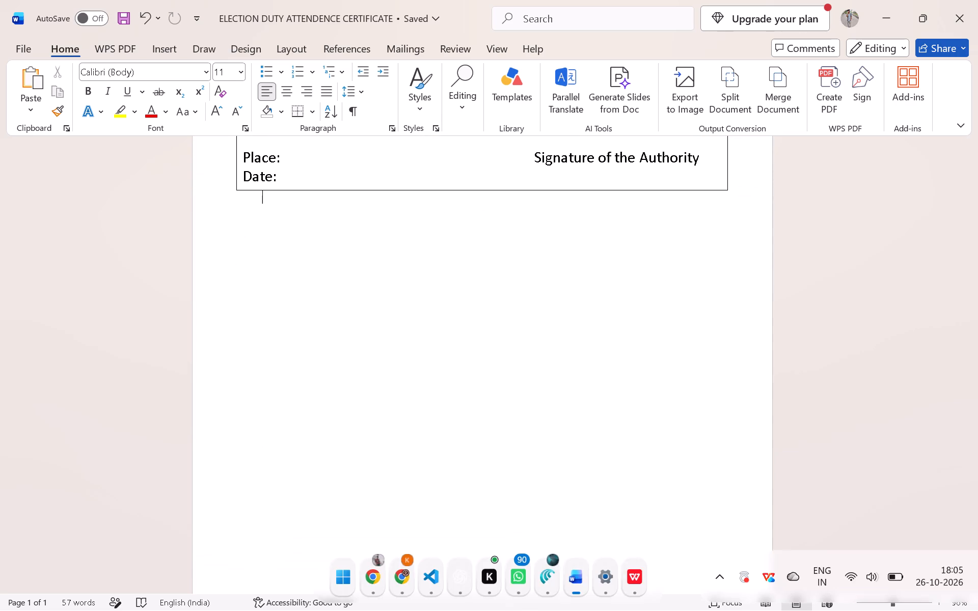
pyautogui.scroll(-3, 488, 451)
pyautogui.scroll(1, 488, 451)
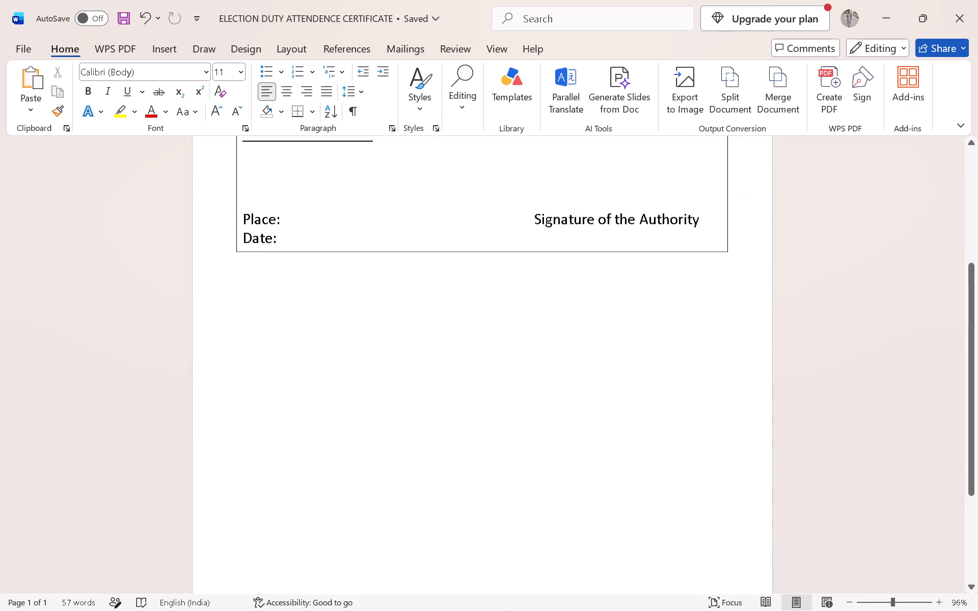
pyautogui.scroll(3, 488, 451)
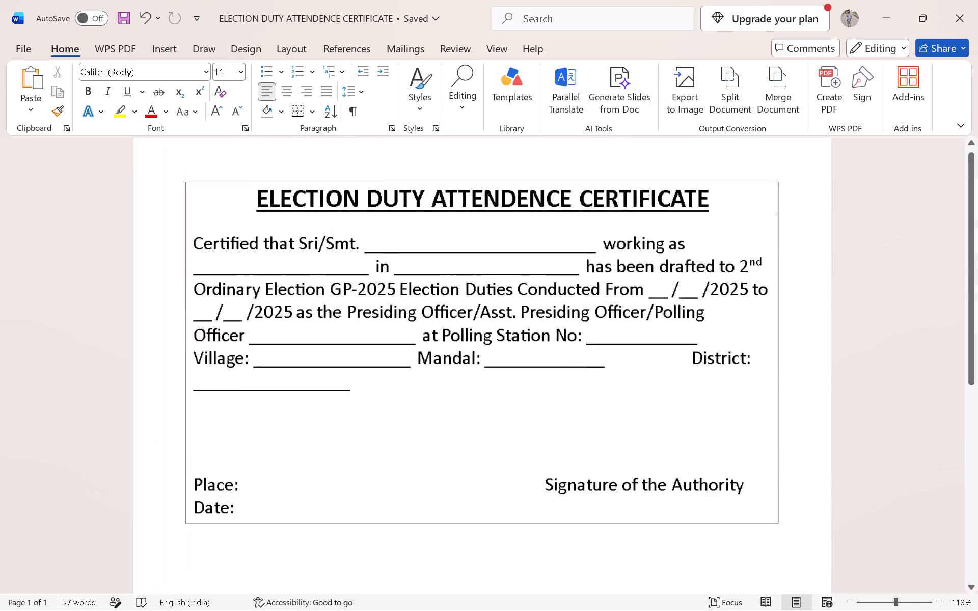
pyautogui.keyDown('ctrl'); pyautogui.scroll(-1, 594, 166); pyautogui.keyUp('ctrl')
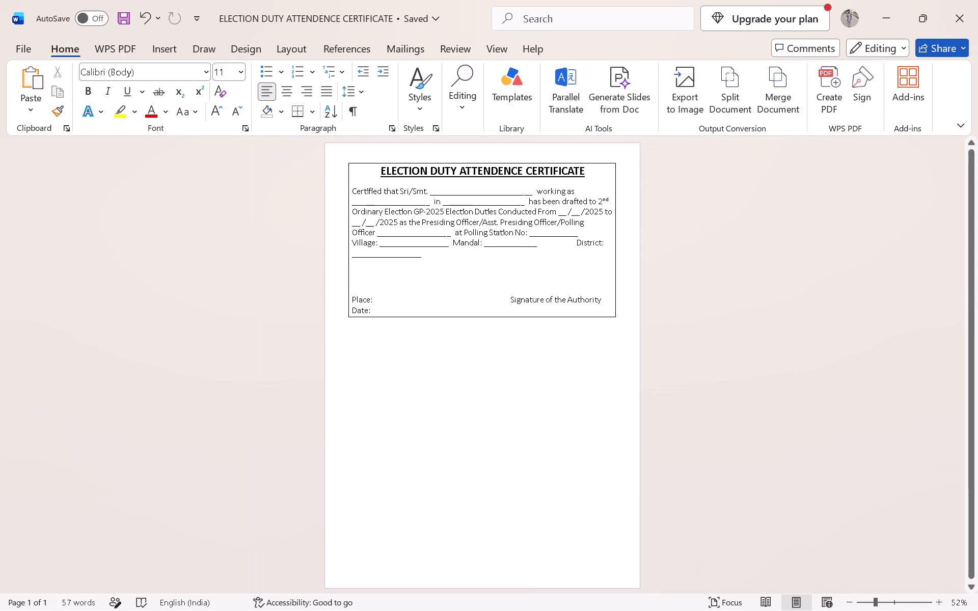
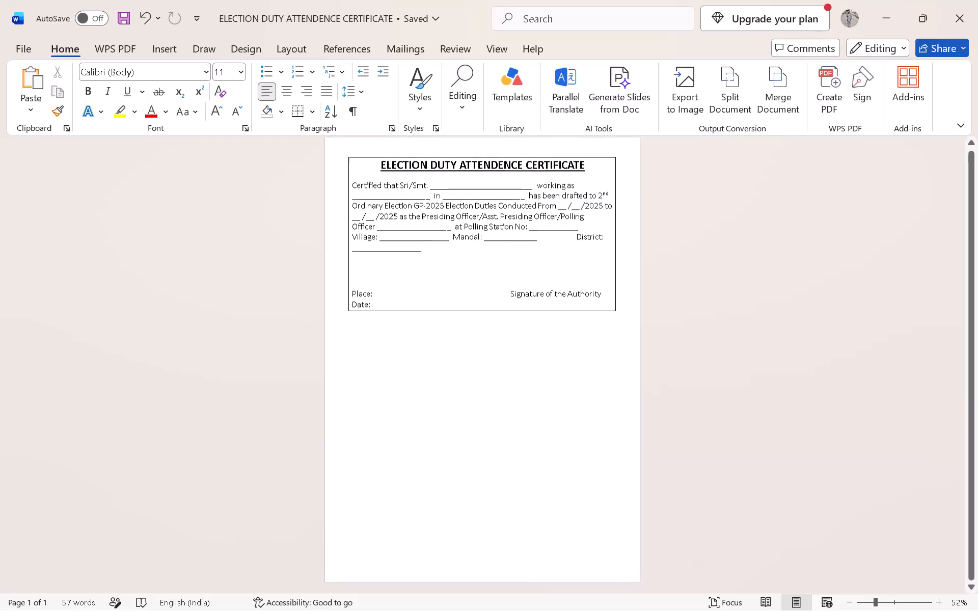
# Look through the available paper sizes for the certificate page, leaving the size as it is.
pyautogui.scroll(3, 623, 203)
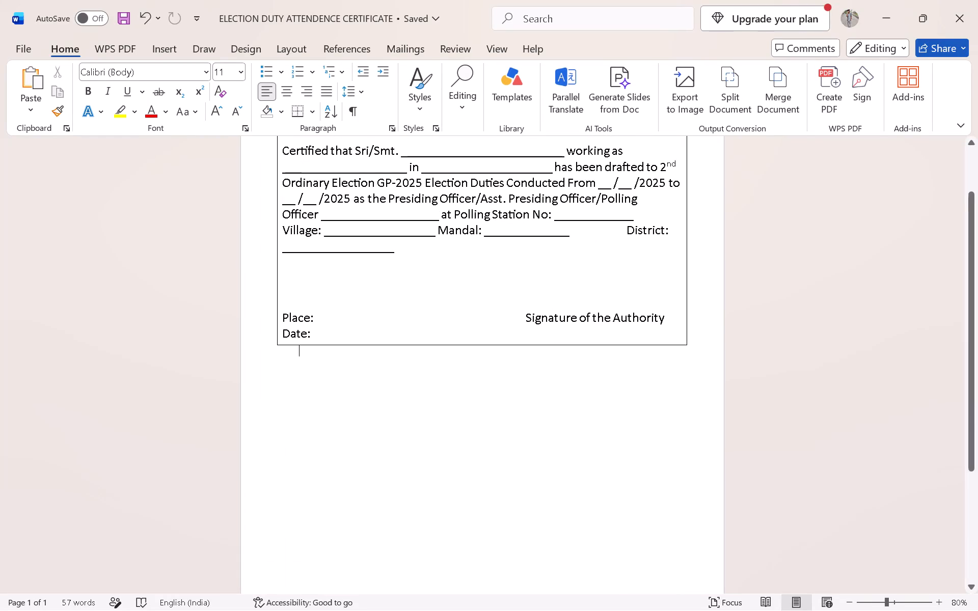
pyautogui.scroll(4, 516, 269)
pyautogui.scroll(-1, 516, 269)
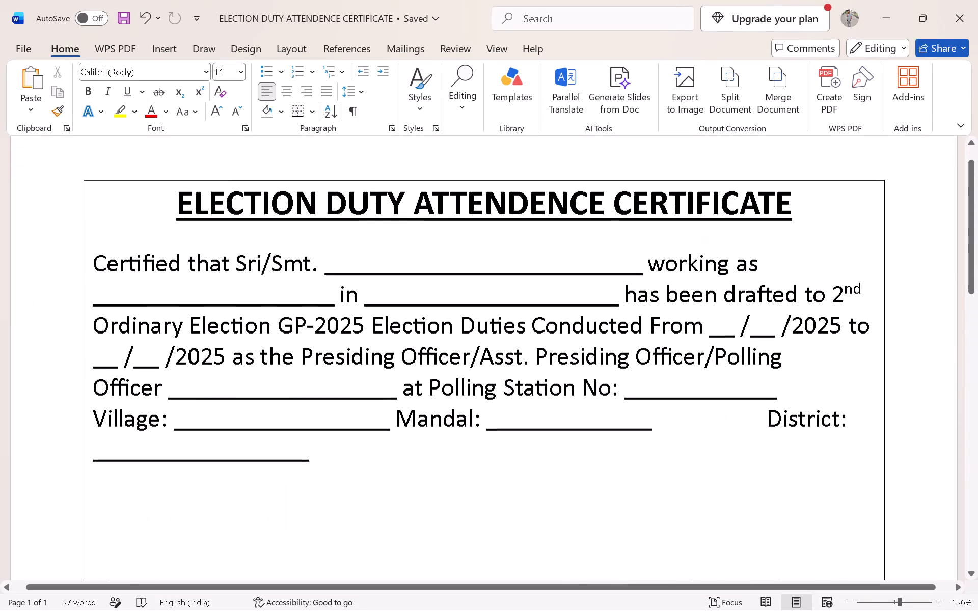
pyautogui.scroll(-2, 516, 269)
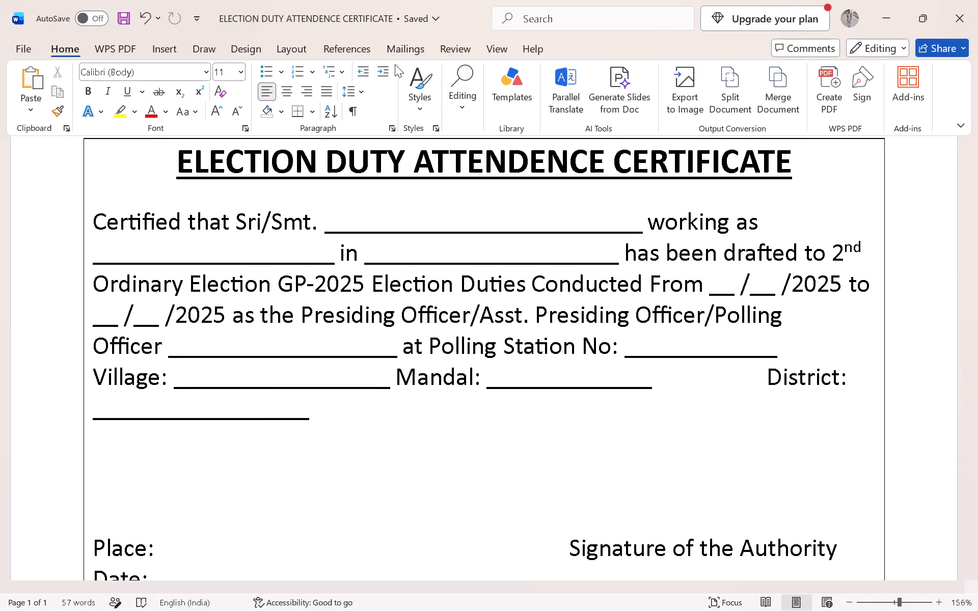
pyautogui.click(232, 47)
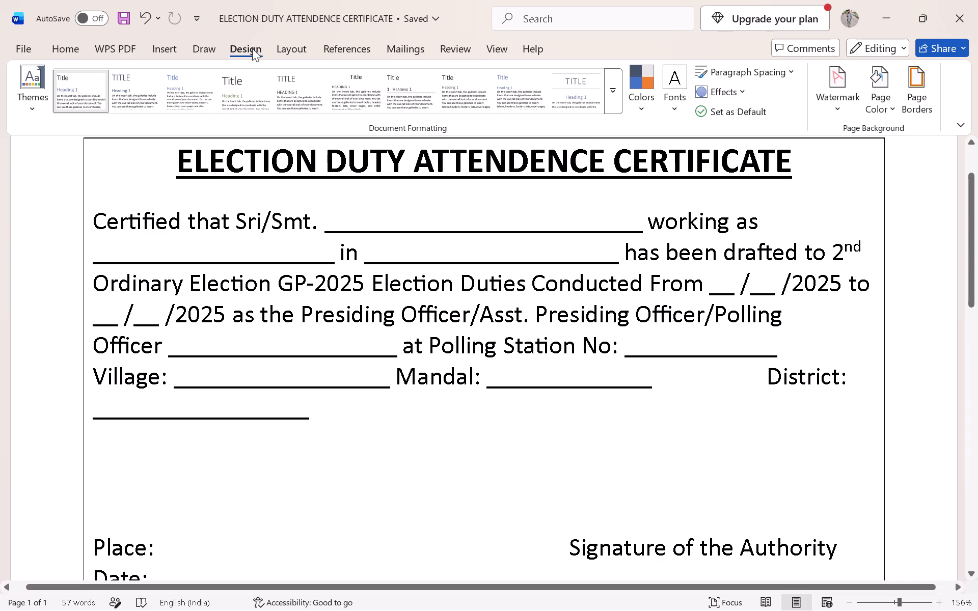
pyautogui.click(288, 48)
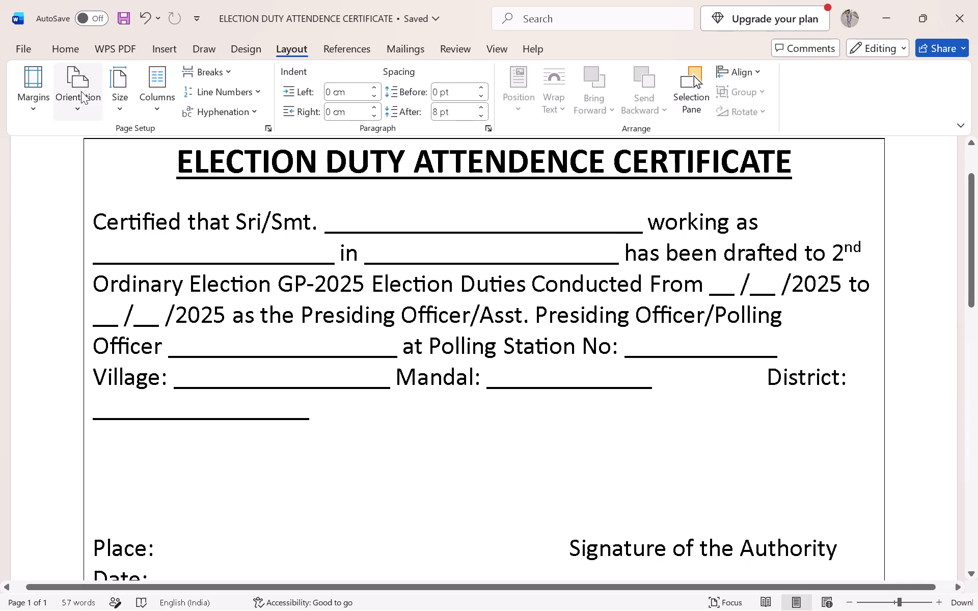
pyautogui.click(108, 95)
pyautogui.click(118, 102)
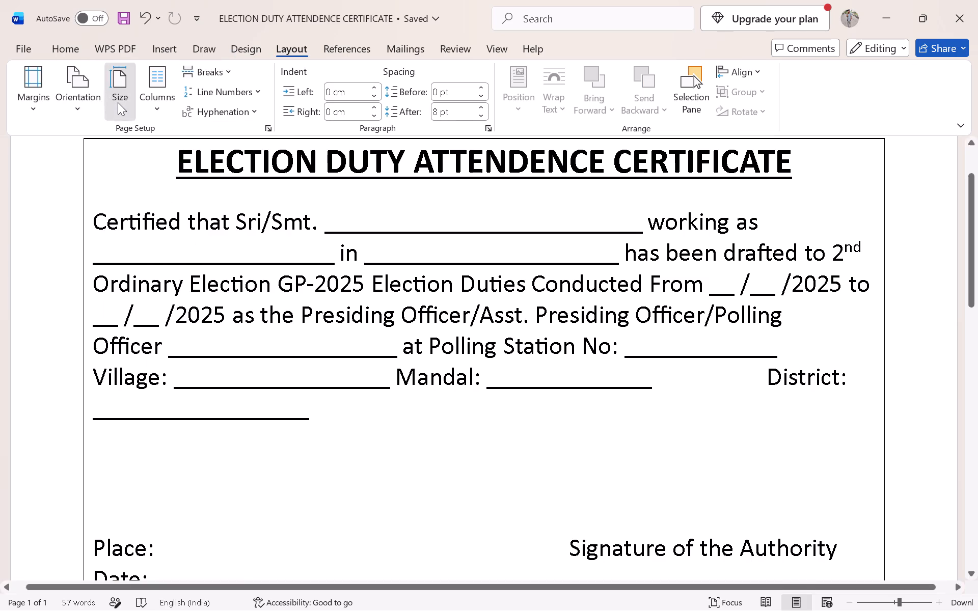
pyautogui.click(118, 102)
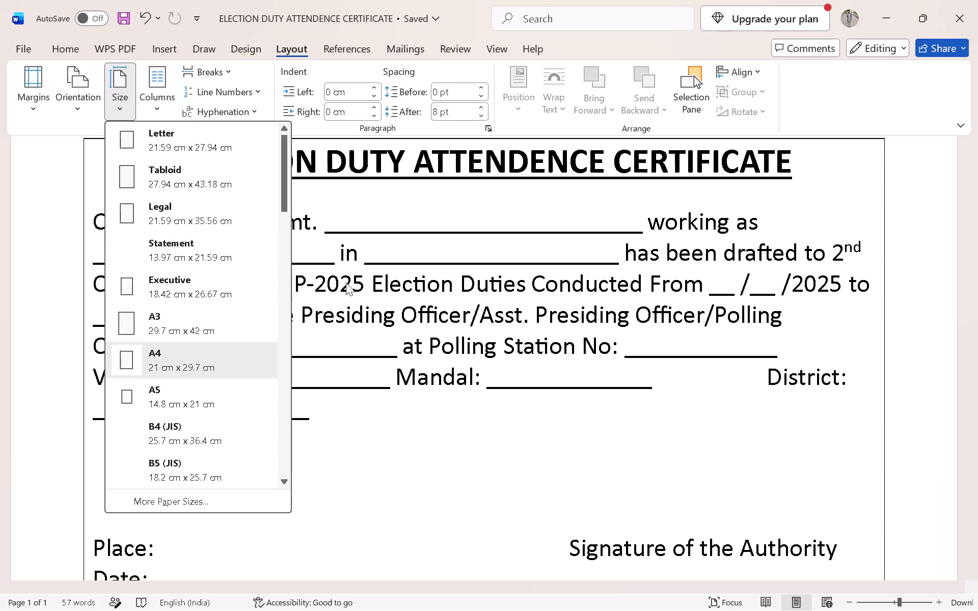
pyautogui.click(424, 206)
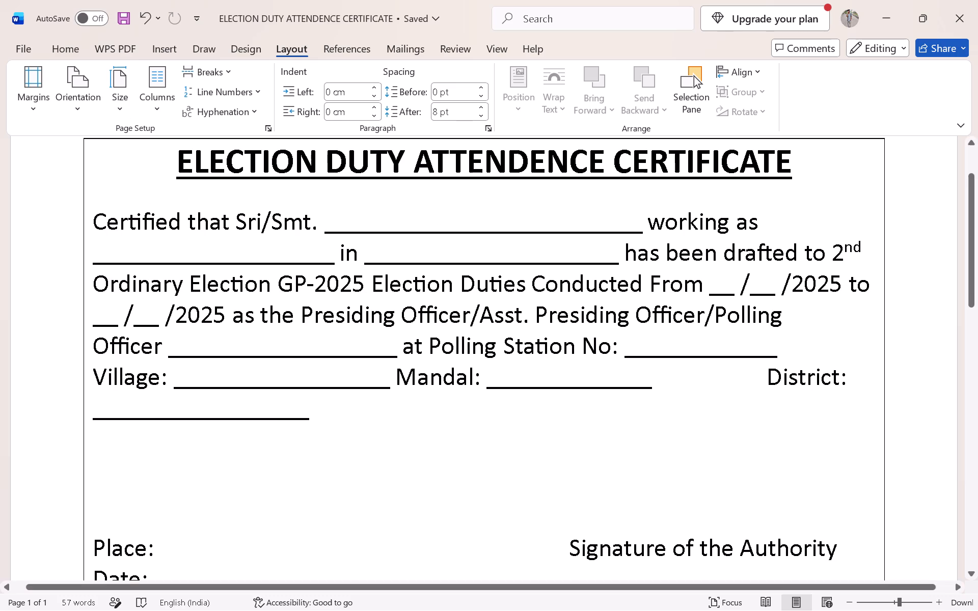
pyautogui.click(424, 206)
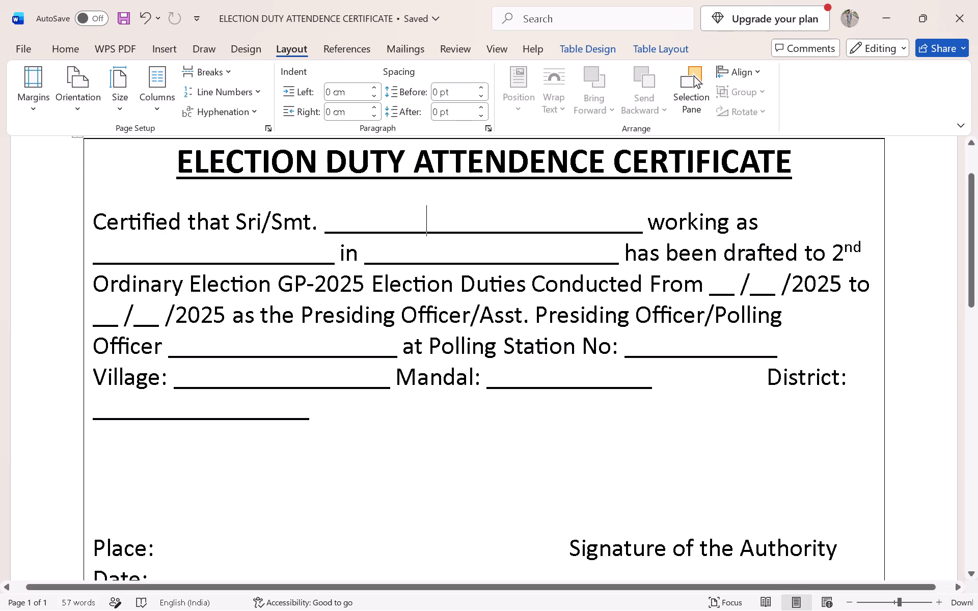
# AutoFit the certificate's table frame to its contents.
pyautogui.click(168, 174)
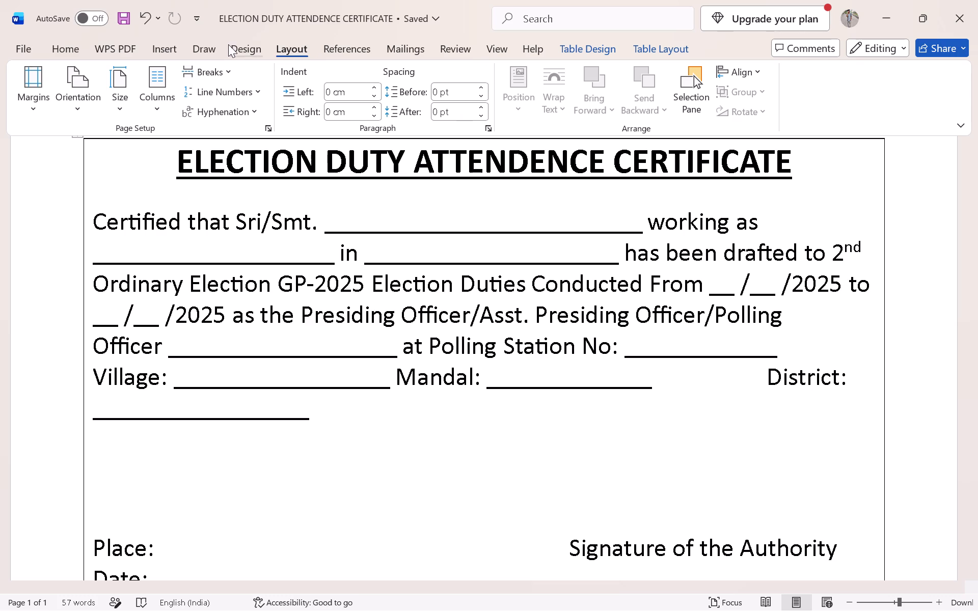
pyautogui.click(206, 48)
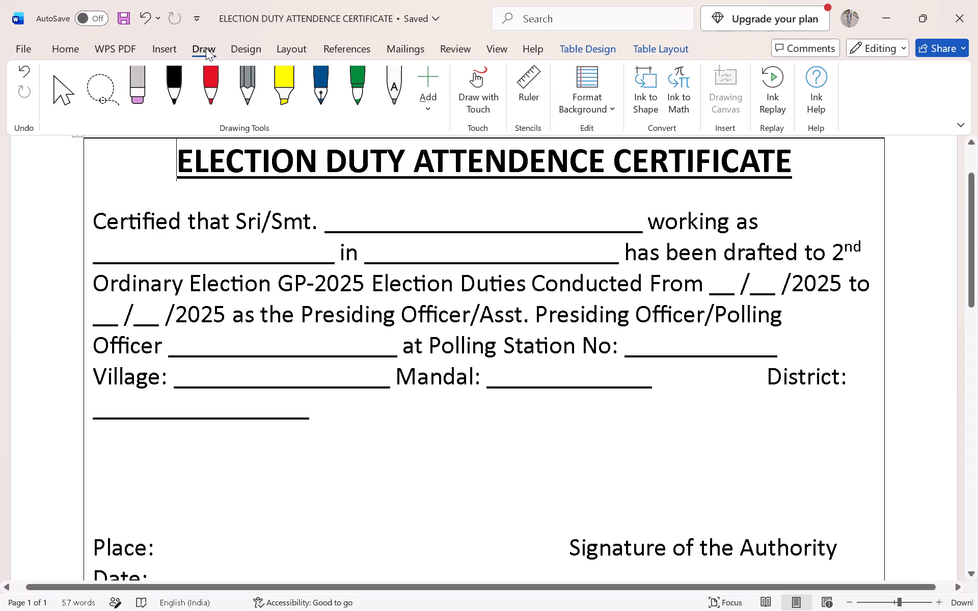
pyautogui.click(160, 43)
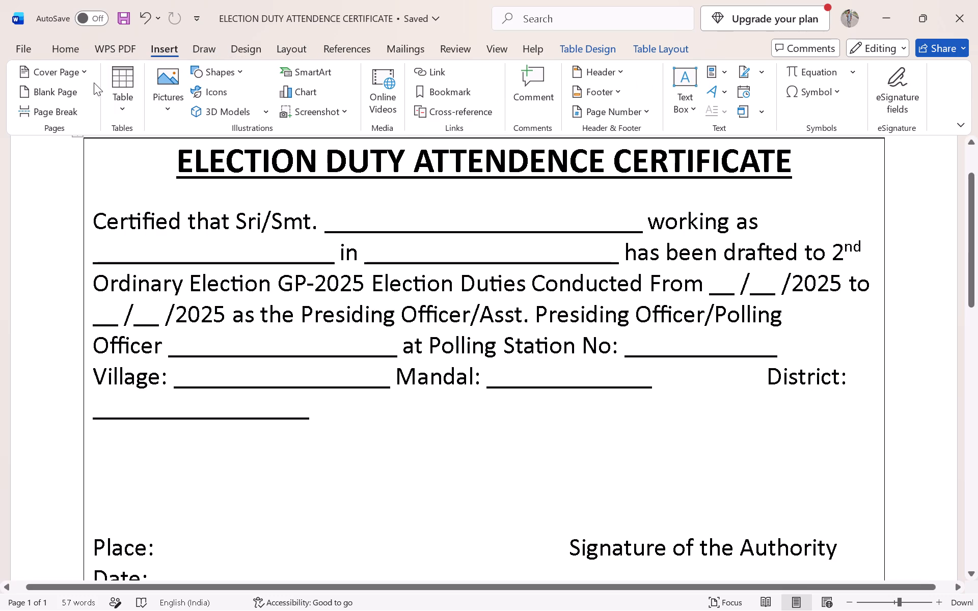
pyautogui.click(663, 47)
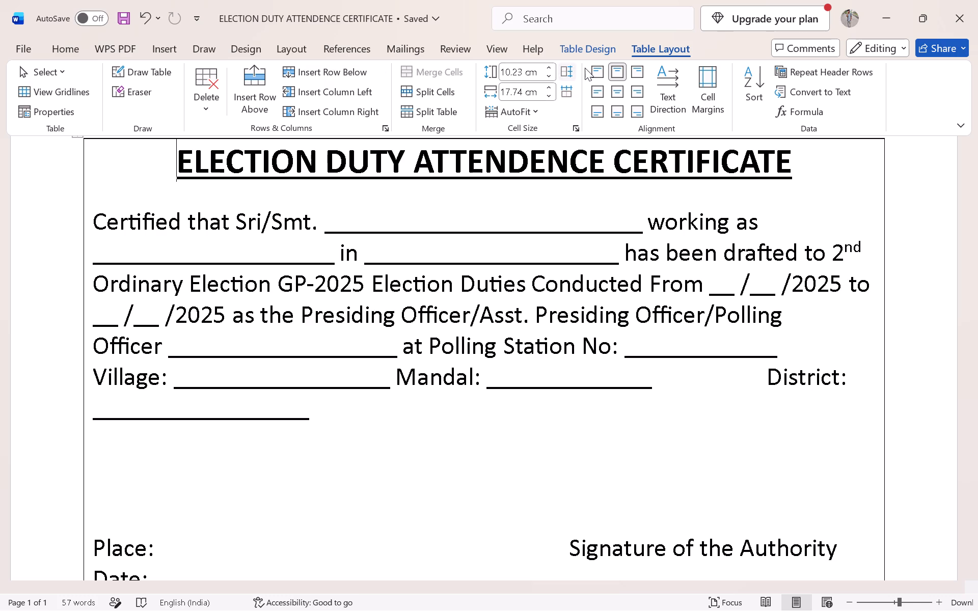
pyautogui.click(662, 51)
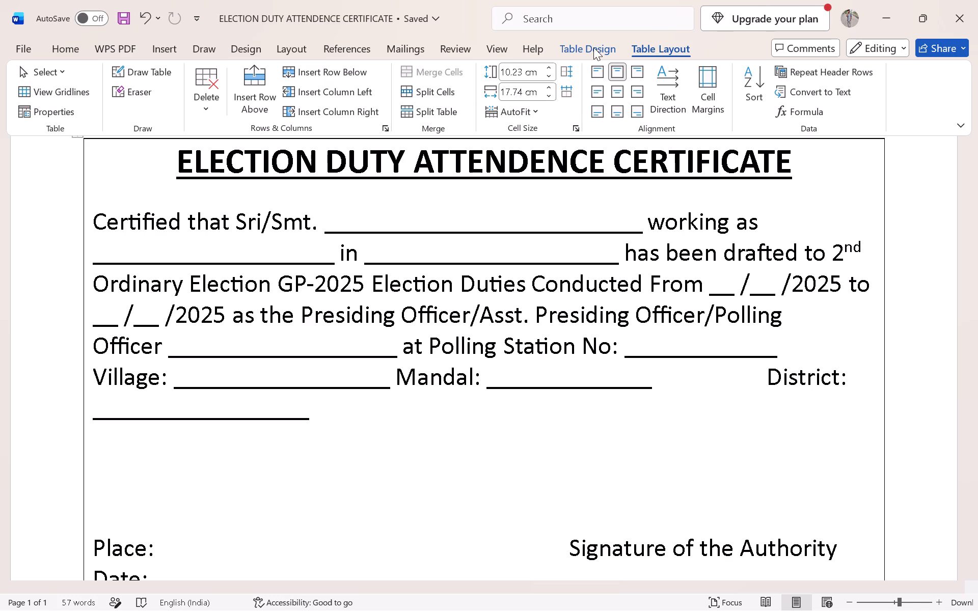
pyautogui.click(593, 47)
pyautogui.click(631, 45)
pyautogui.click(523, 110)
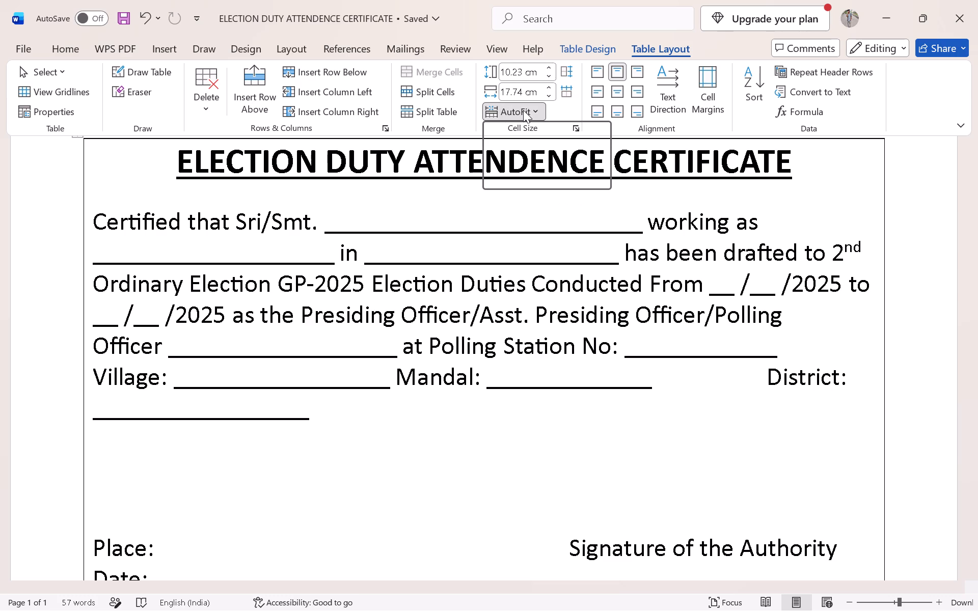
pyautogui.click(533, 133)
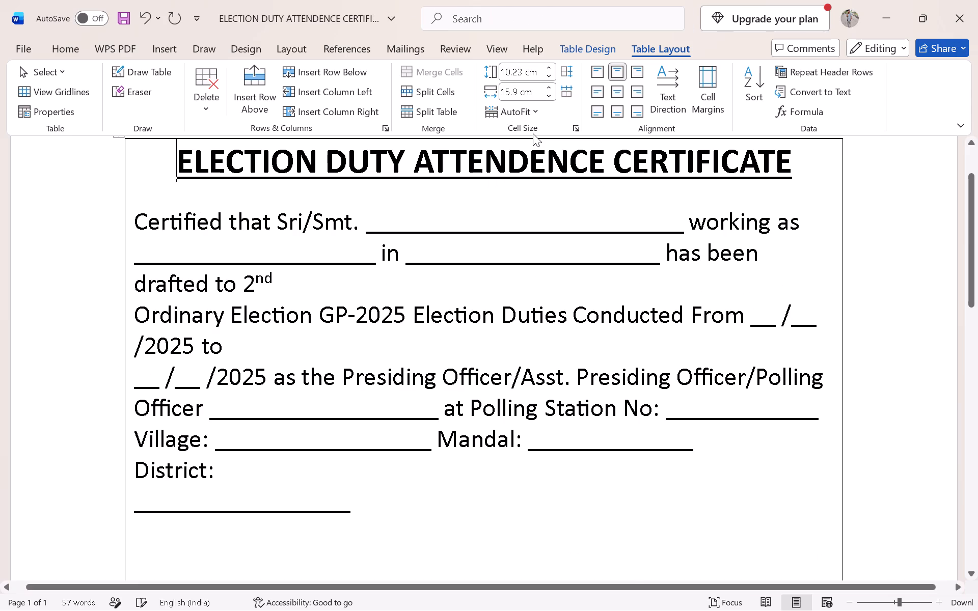
# Examine the refitted certificate's frame and line breaks from the heading to the "Date:" line, at full-page and enlarged views.
pyautogui.scroll(-7, 517, 292)
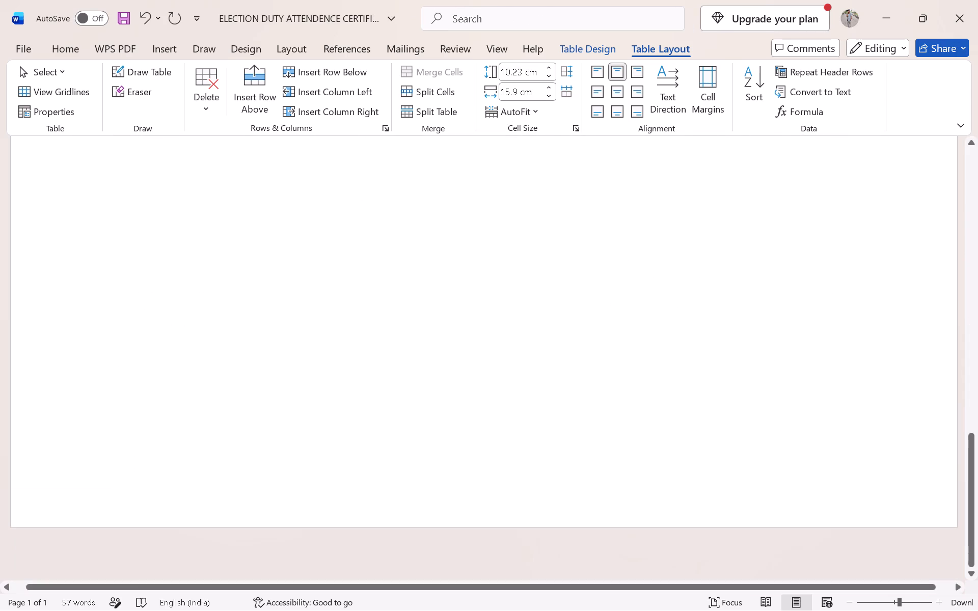
pyautogui.scroll(-1, 517, 292)
pyautogui.scroll(9, 517, 292)
pyautogui.keyDown('ctrl'); pyautogui.scroll(-3, 517, 292); pyautogui.keyUp('ctrl')
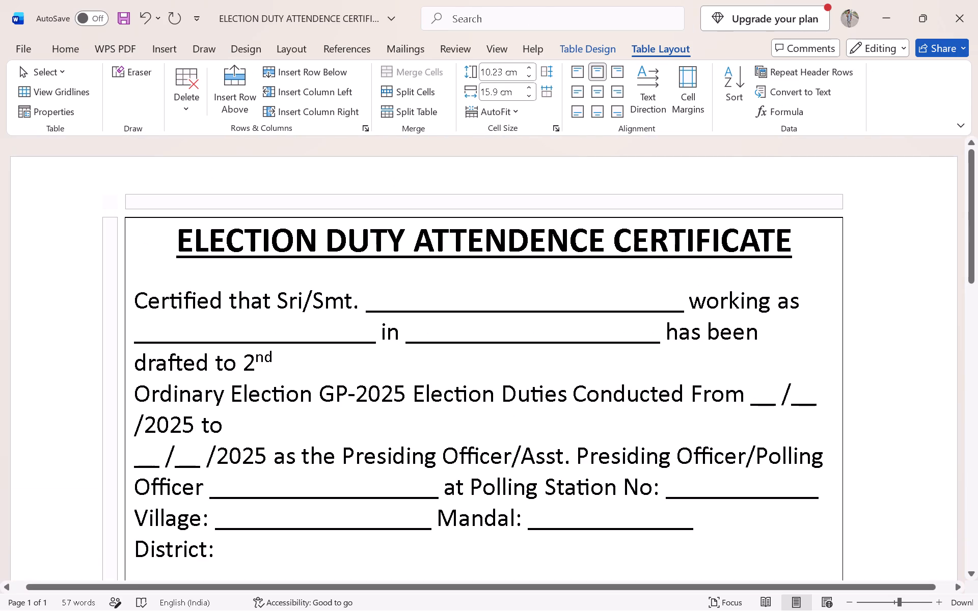
pyautogui.keyDown('ctrl'); pyautogui.scroll(-7, 517, 292); pyautogui.keyUp('ctrl')
pyautogui.hscroll(1, 517, 292)
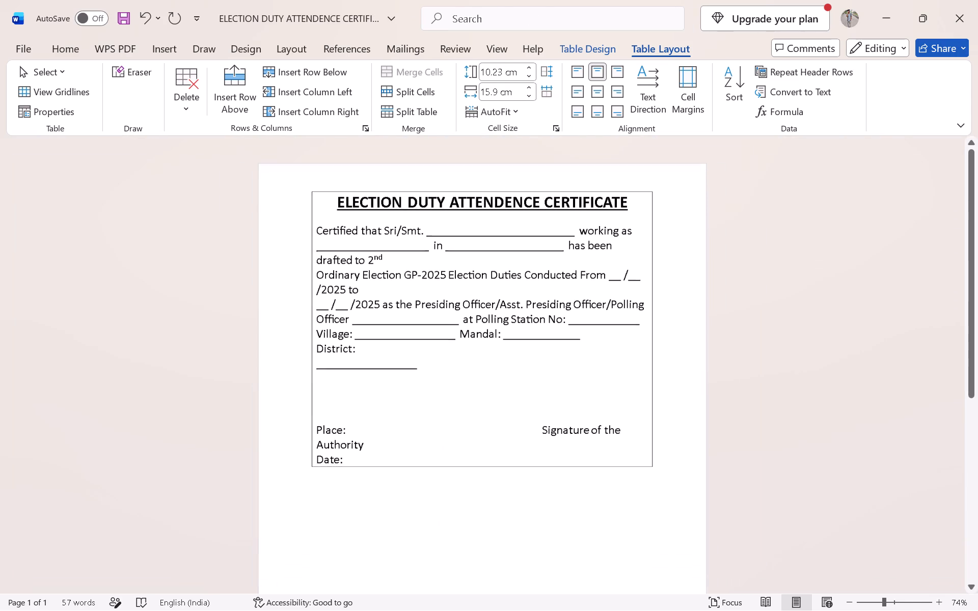
pyautogui.keyDown('ctrl'); pyautogui.scroll(-1, 690, 210); pyautogui.keyUp('ctrl')
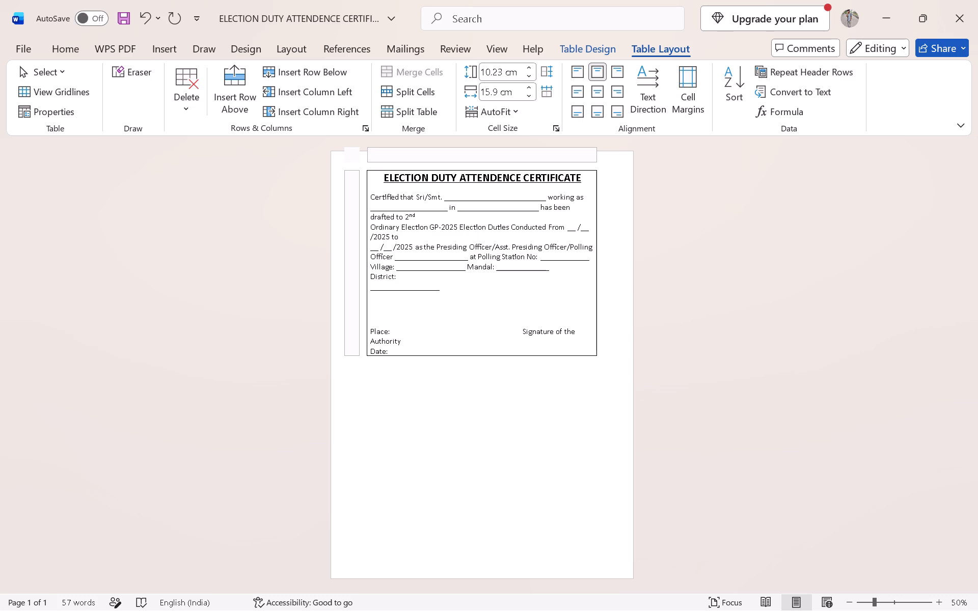
pyautogui.scroll(3, 666, 255)
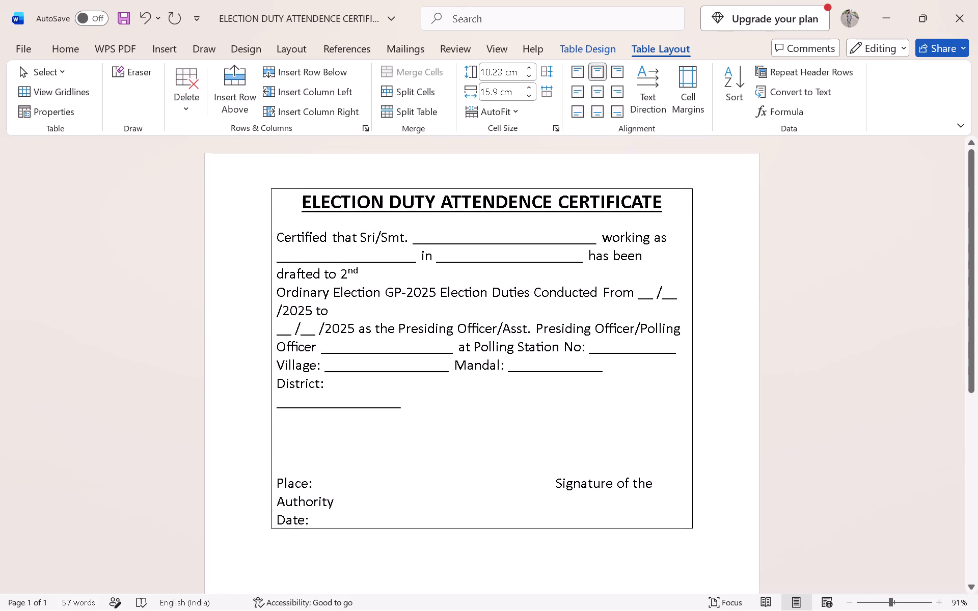
pyautogui.keyDown('ctrl'); pyautogui.scroll(-1, 666, 255); pyautogui.keyUp('ctrl')
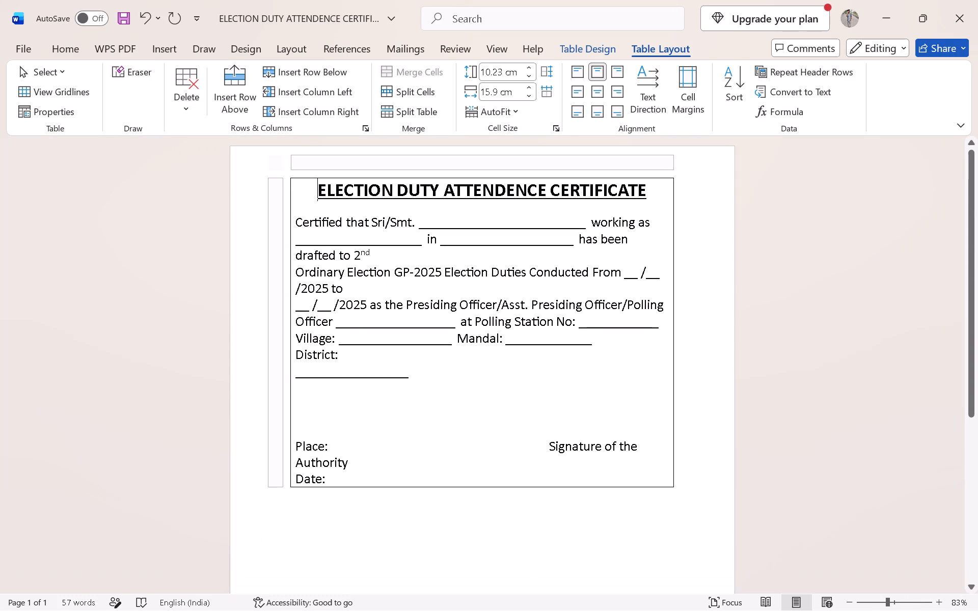
pyautogui.keyDown('ctrl'); pyautogui.scroll(1, 436, 310); pyautogui.keyUp('ctrl')
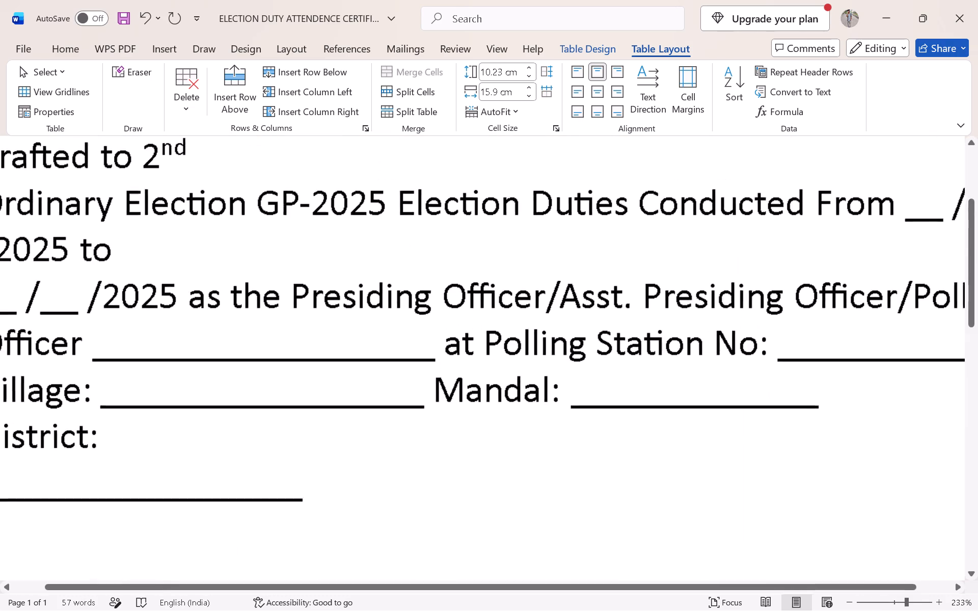
pyautogui.keyDown('ctrl'); pyautogui.scroll(-1, 436, 310); pyautogui.keyUp('ctrl')
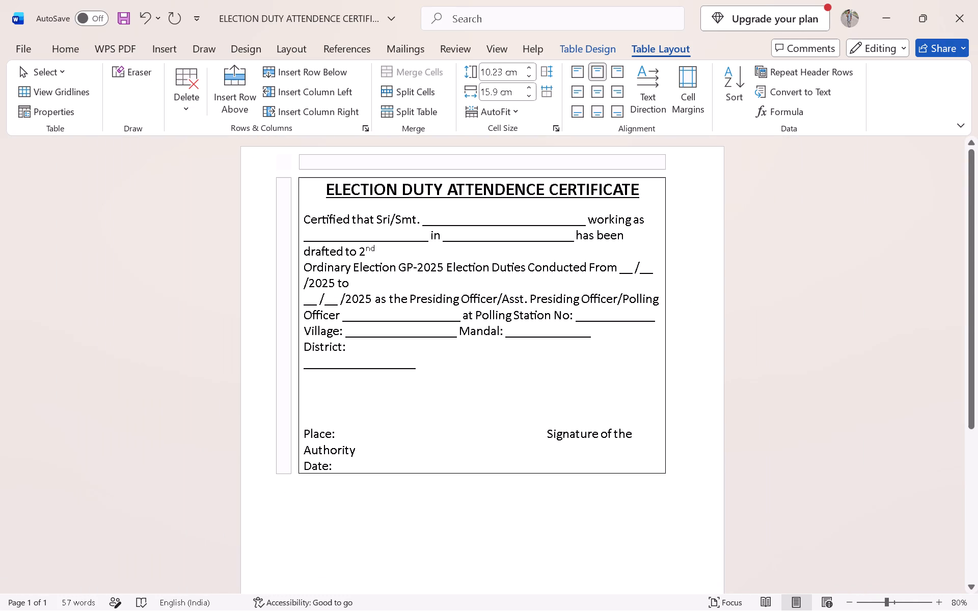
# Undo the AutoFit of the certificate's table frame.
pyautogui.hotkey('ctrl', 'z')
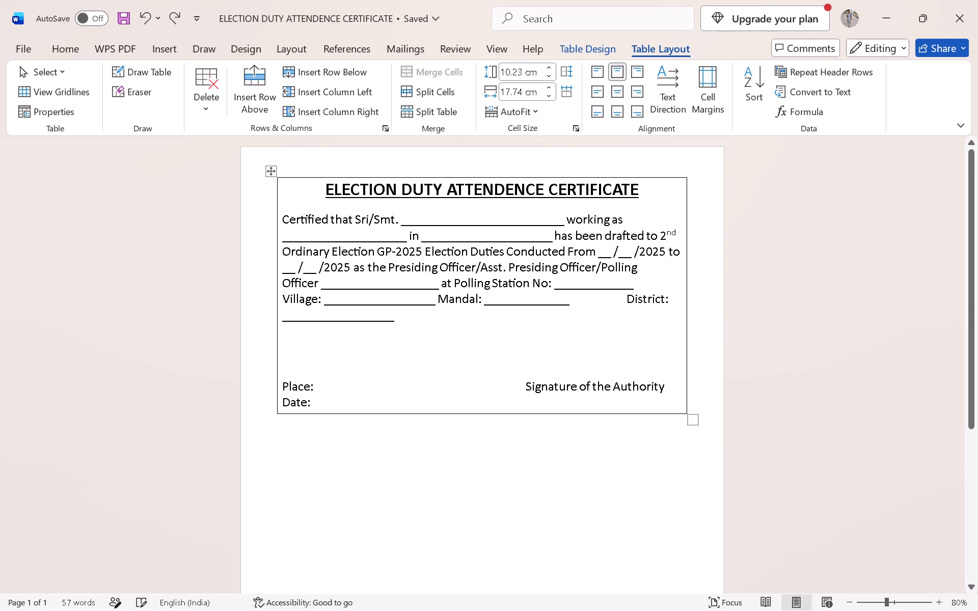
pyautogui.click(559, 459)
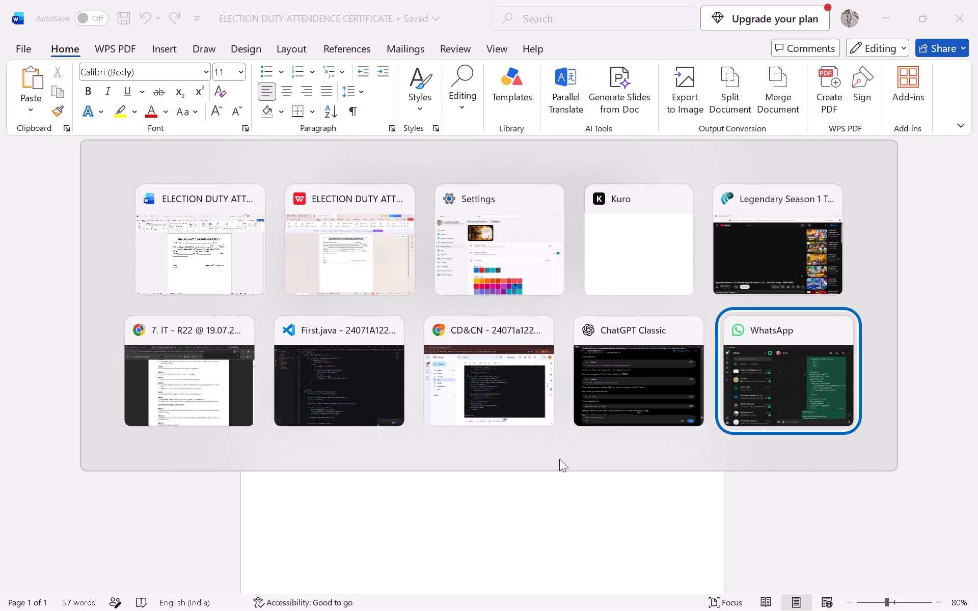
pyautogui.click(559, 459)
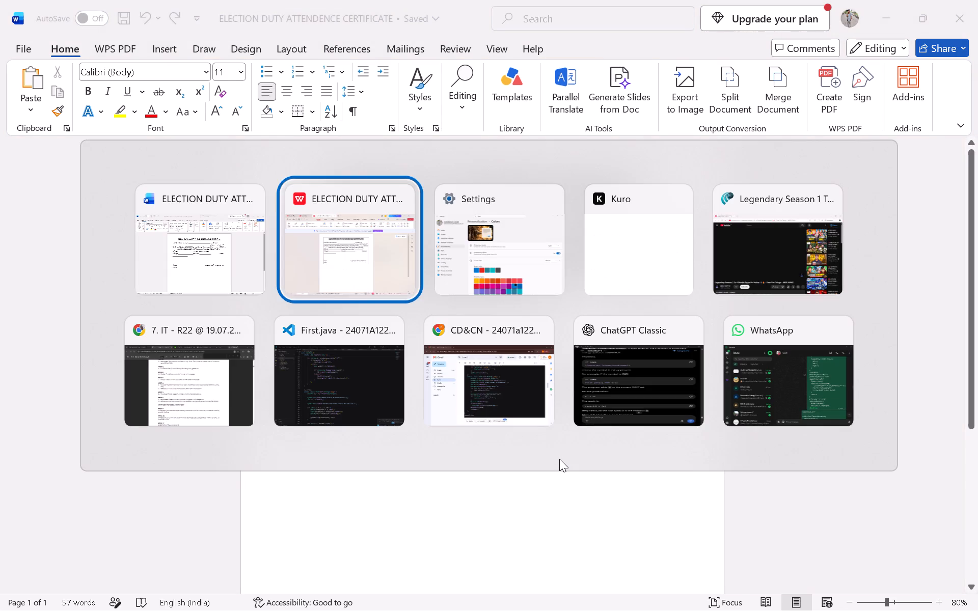